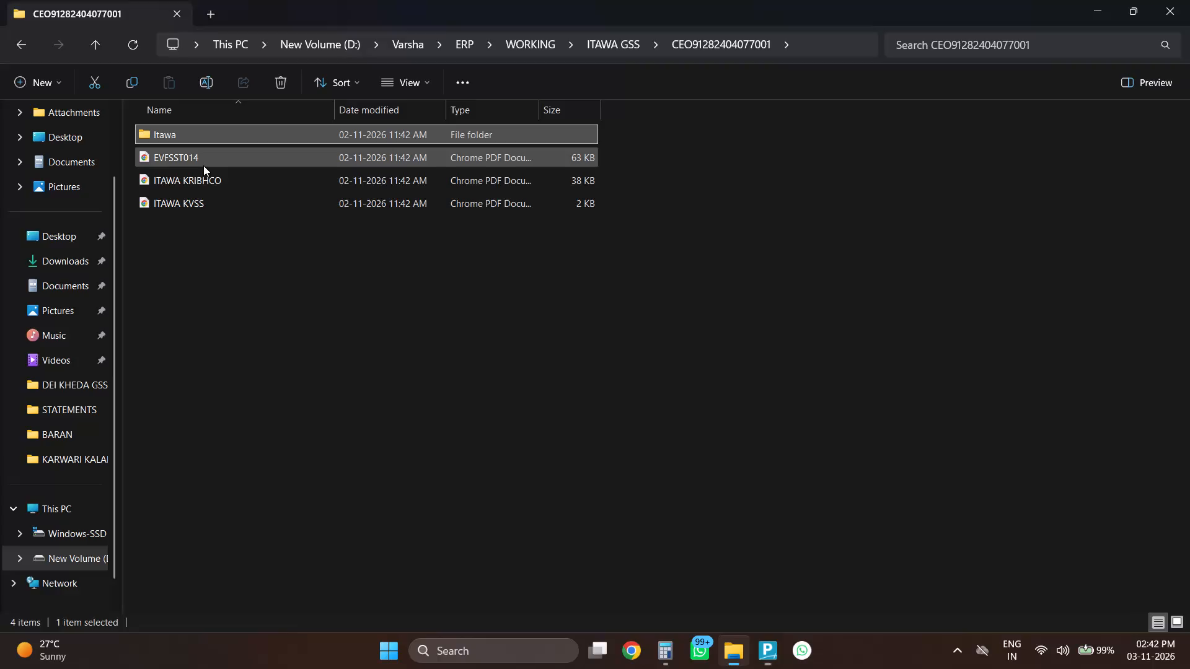
Go back up to the WORKING folder and open its MORPA GSS subfolder.
key("alt+Tab")
key("alt+Tab")
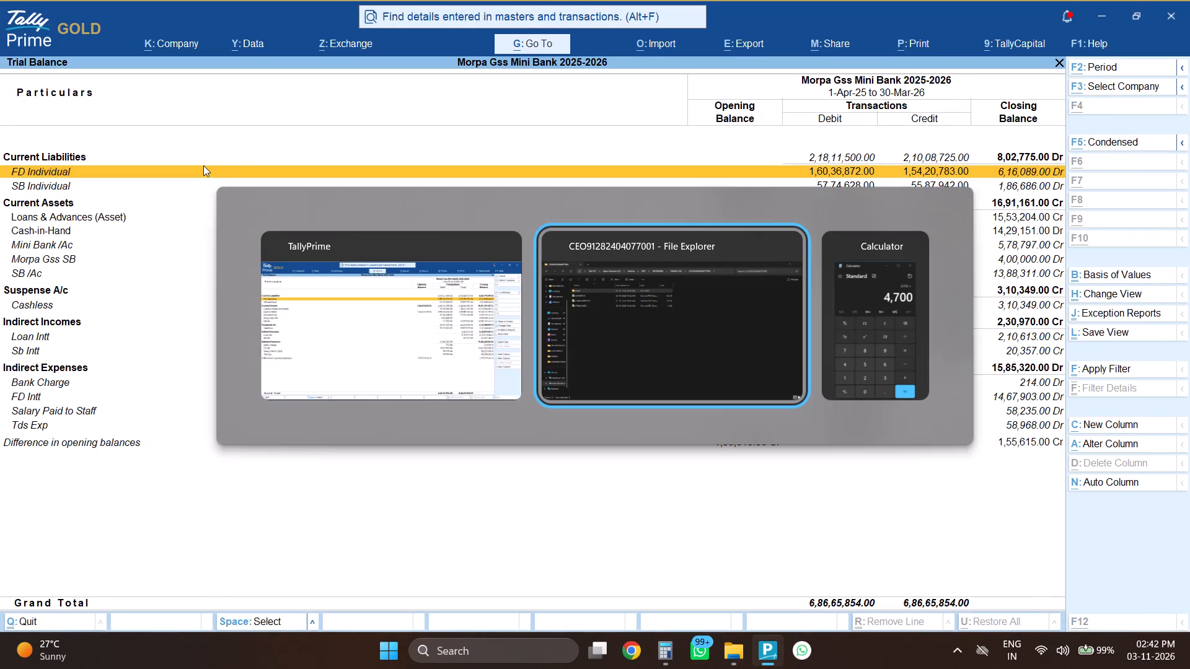
key("Down")
key("Down")
key("BackSpace")
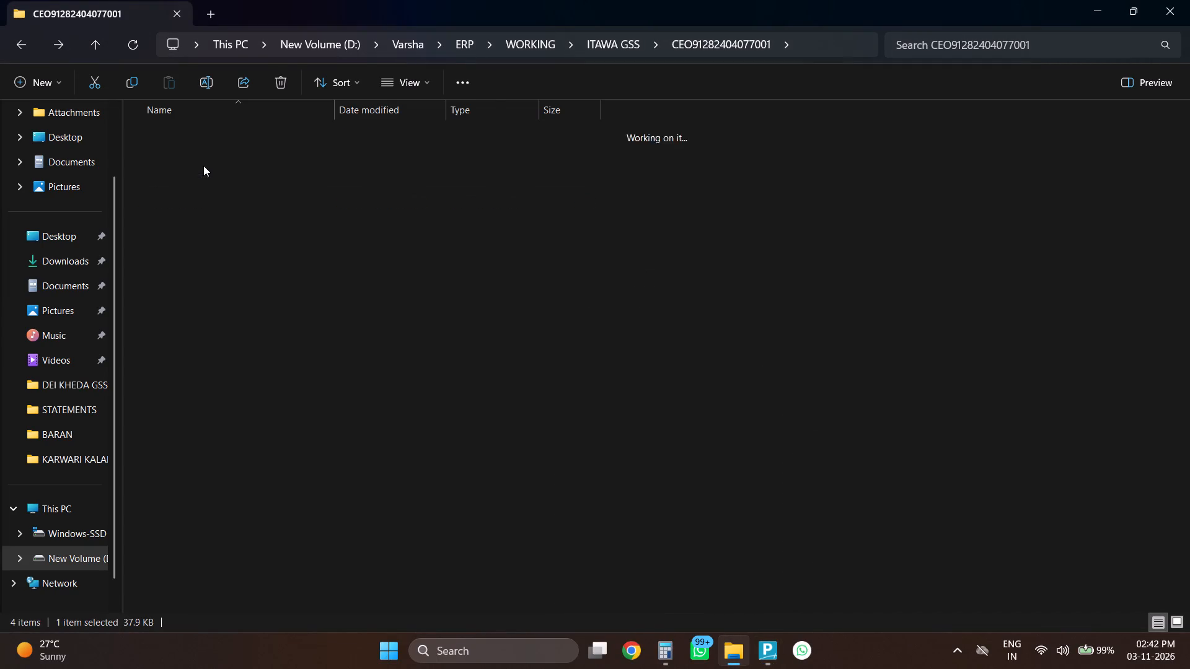
key("BackSpace")
key("BackSpace")
key("BackSpace")
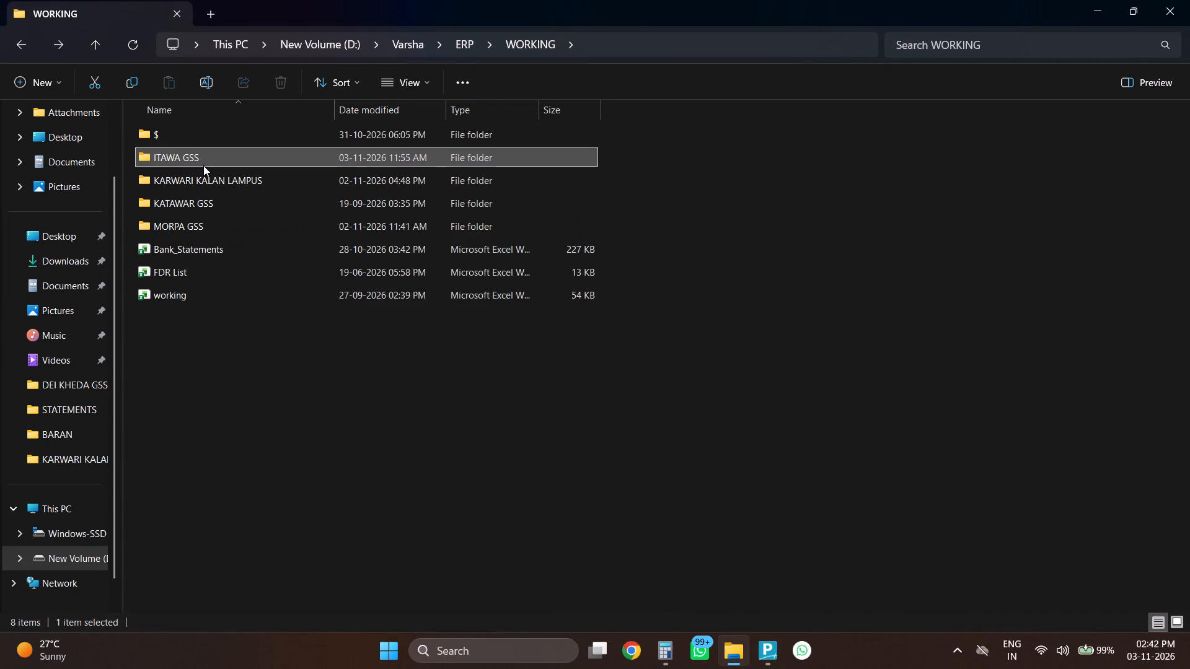
key("Down")
key("Down")
key("Down")
key("Return")
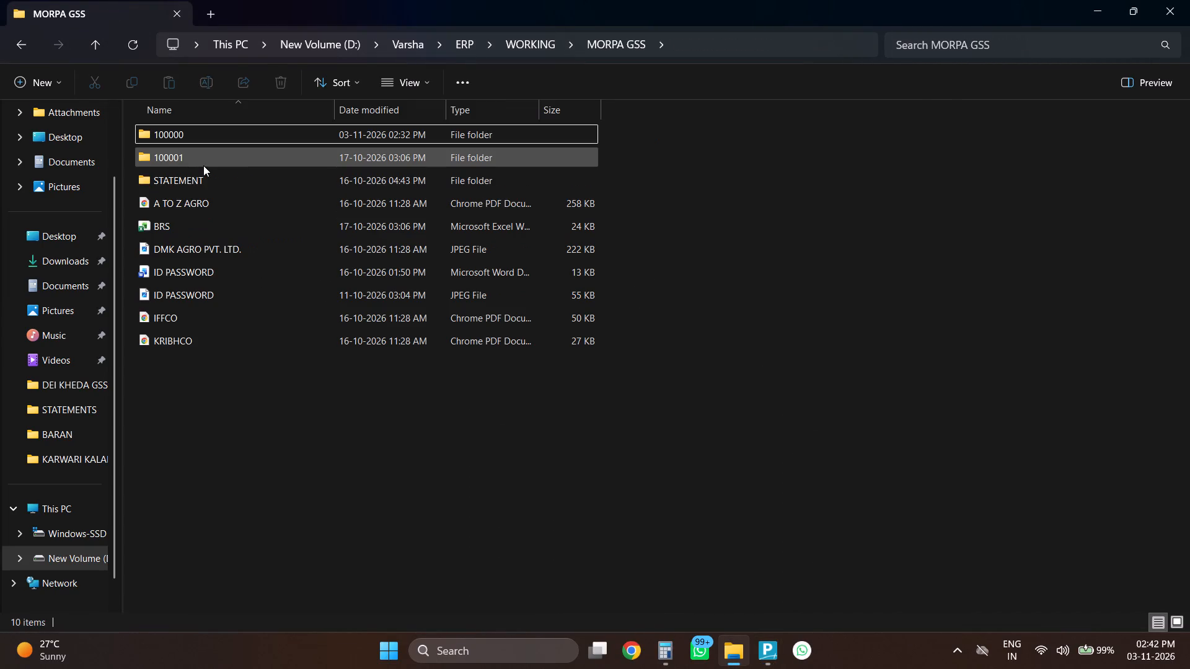
Open the ID PASSWORD Word document from the MORPA GSS folder.
key("Down")
key("Down")
key("Down")
key("Down")
key("Down")
key("Down")
key("Down")
key("Down")
key("Down")
key("Up")
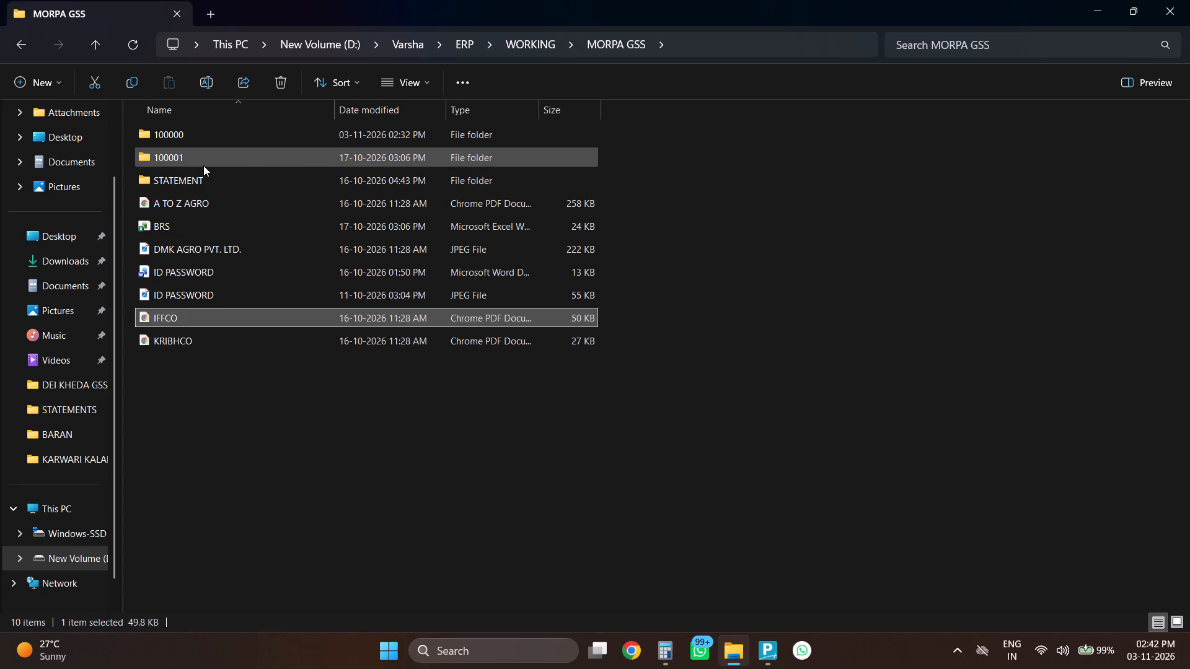
key("Up")
key("Up")
key("Up")
key("Down")
key("Return")
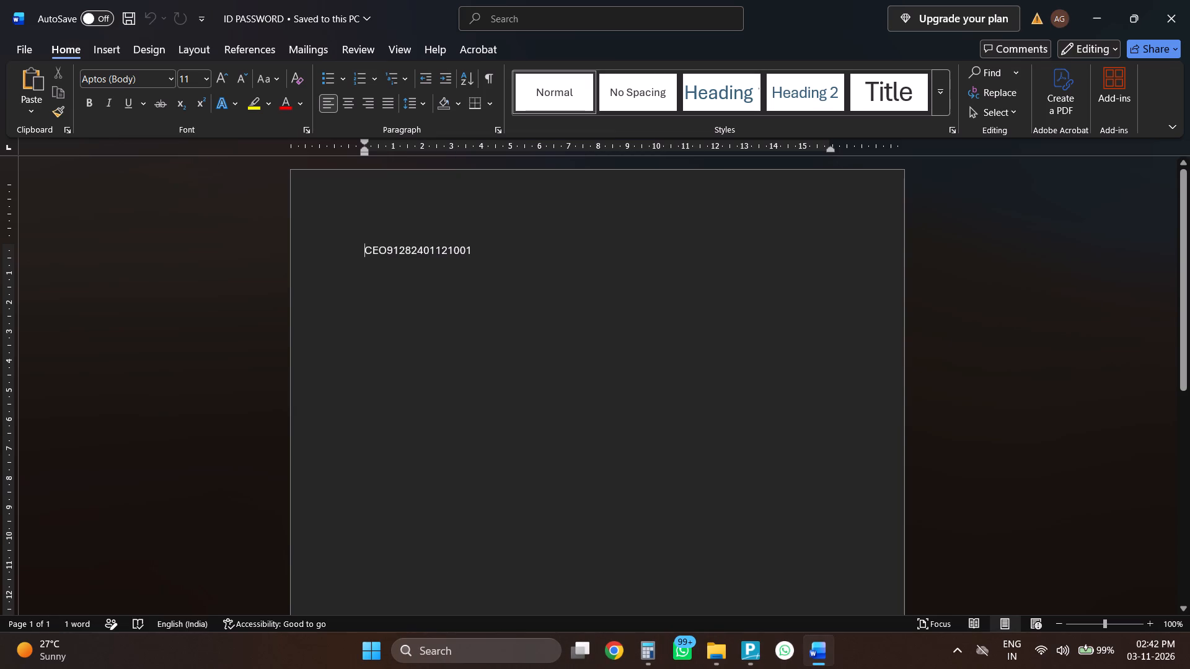
Copy the login ID that makes up the whole text of the ID PASSWORD document.
double_click(407, 243)
key("Escape")
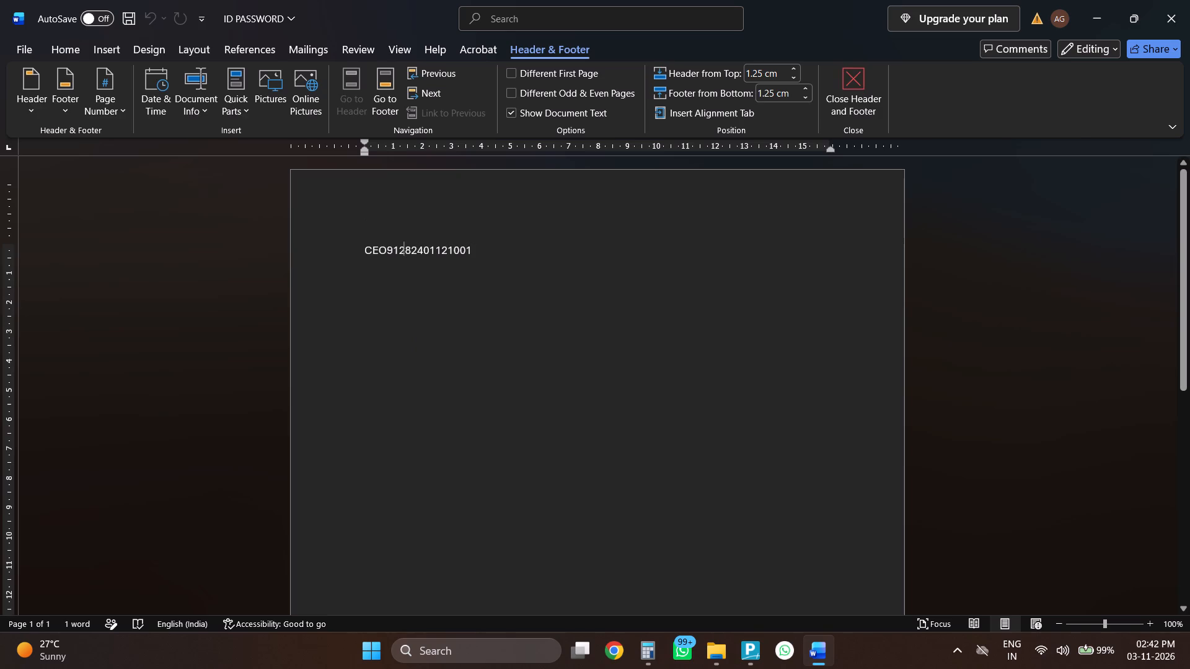
key("ctrl+a")
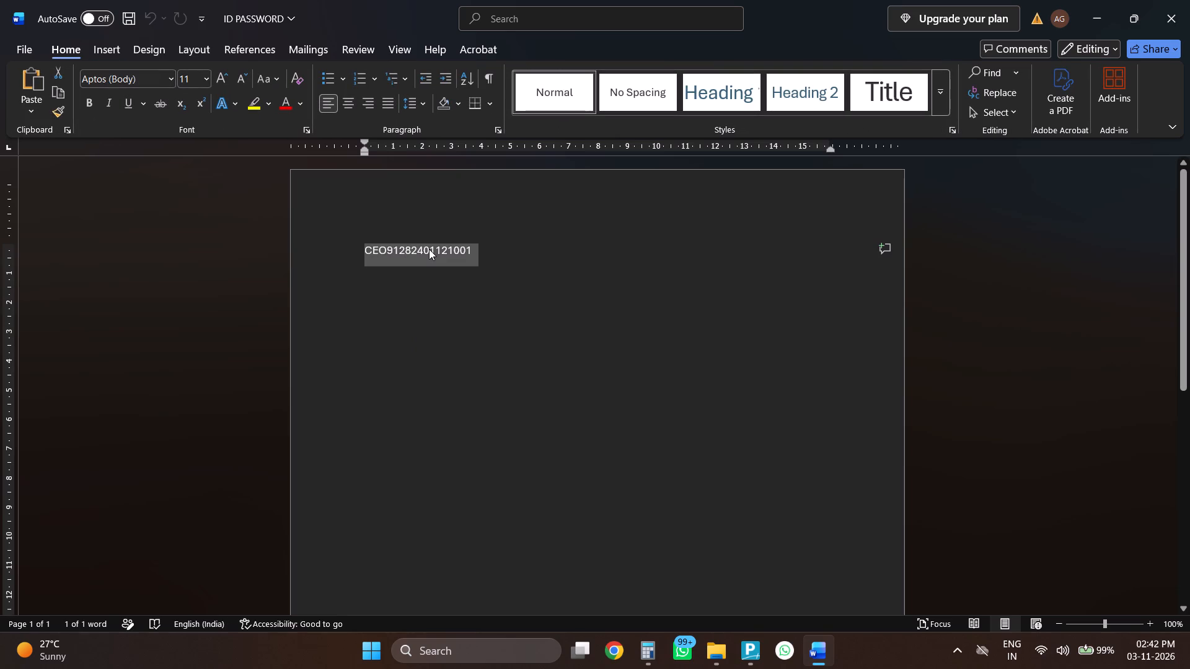
key("ctrl+c")
key("ctrl+c")
key("ctrl+c")
key("ctrl+c")
key("ctrl+c")
key("ctrl+c")
key("ctrl+c")
key("ctrl+c")
key("ctrl+c")
Switch to Google Chrome from the desktop and enter the Unite login site address beginning with "rj".
key("super+d")
left_click(430, 203)
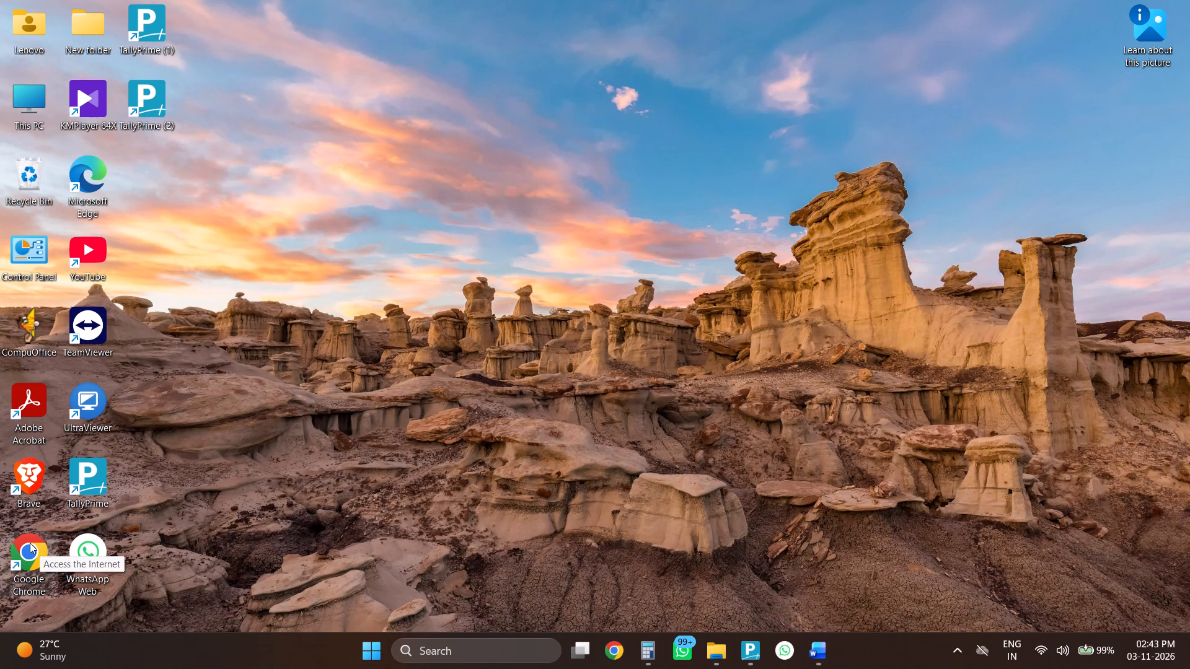
key("alt+Tab")
key("super+d")
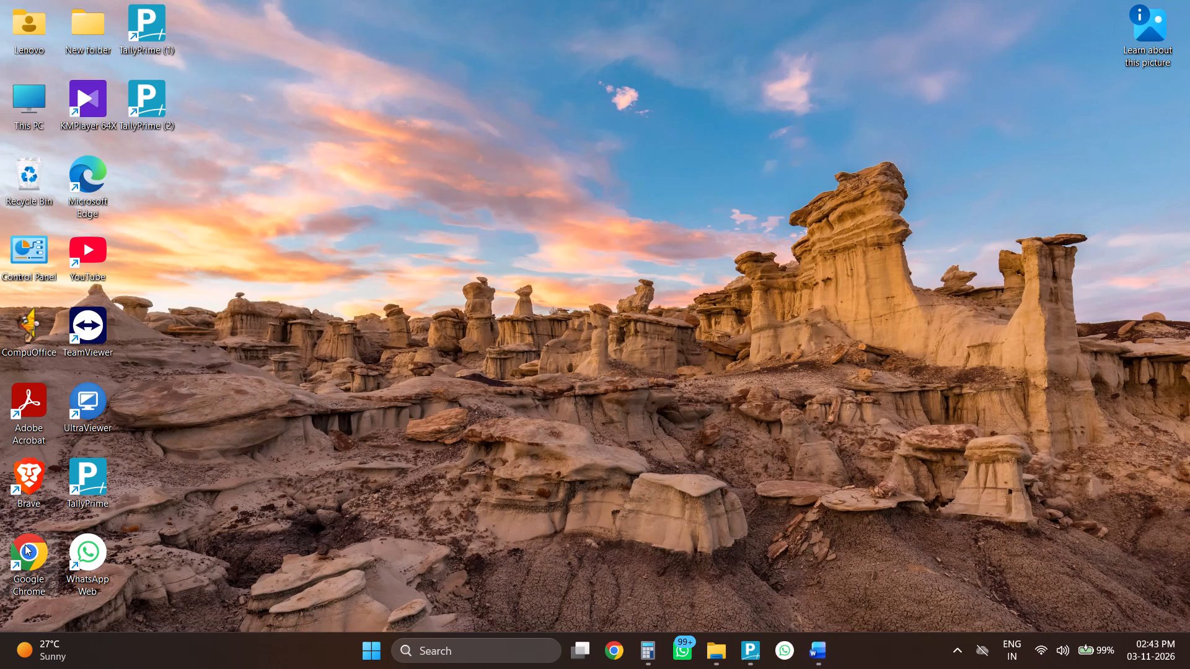
double_click(25, 544)
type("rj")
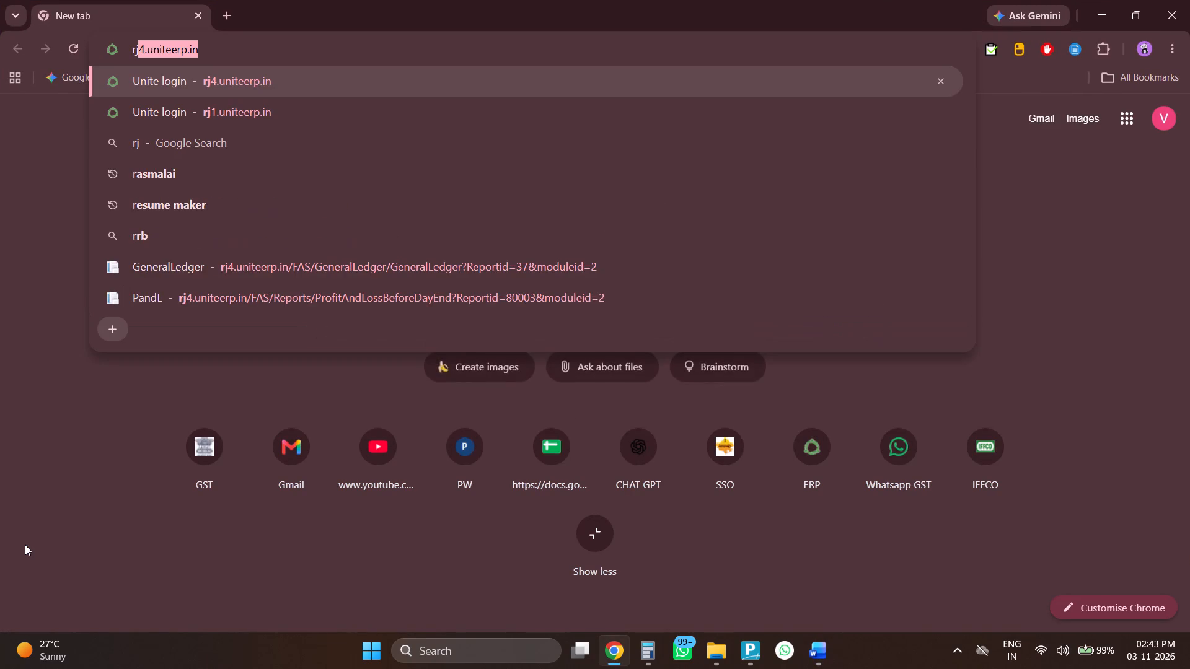
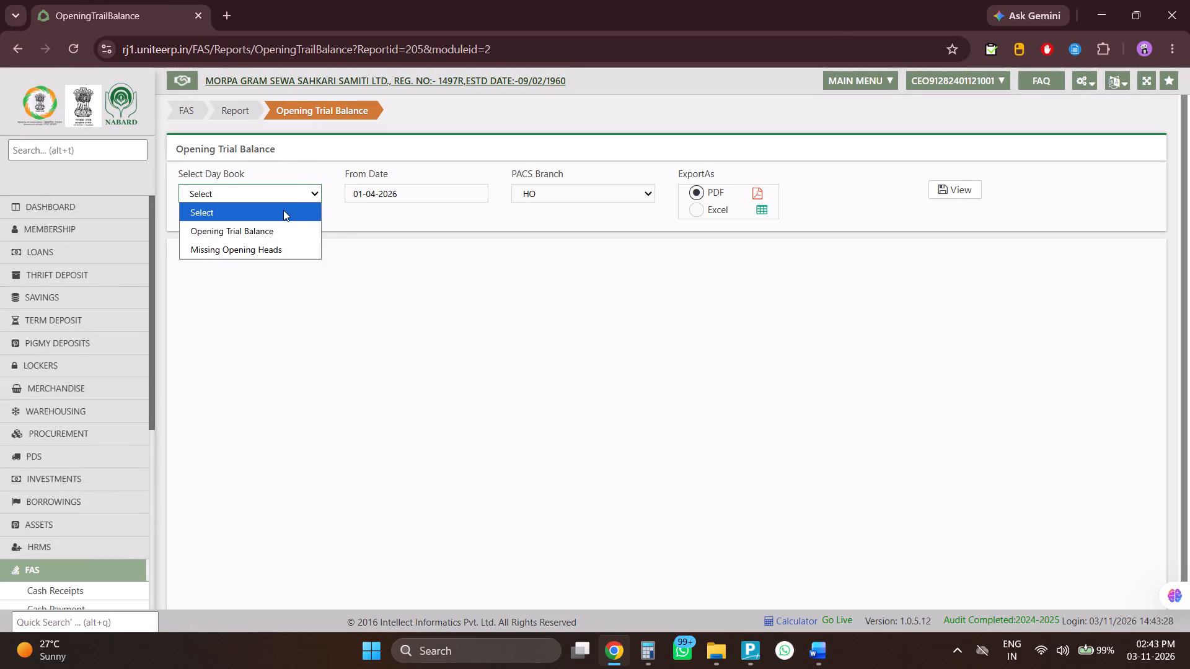
Generate the Opening Trial Balance report as a PDF for the HO branch from 01-04-2026.
left_click(281, 228)
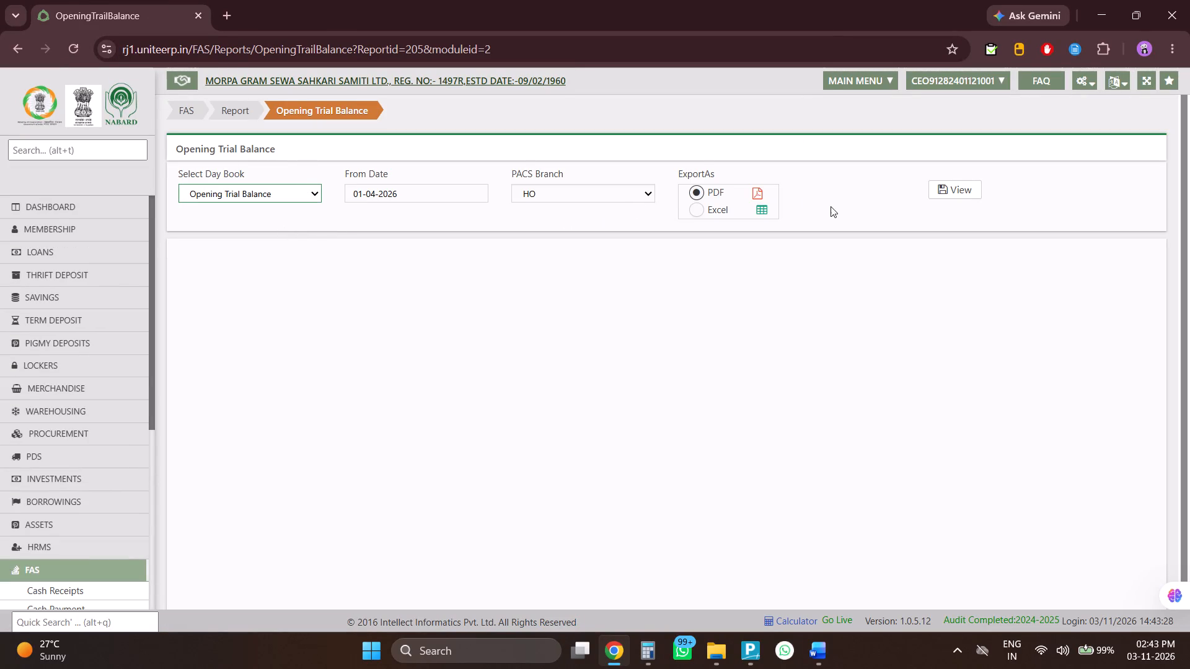
left_click(941, 192)
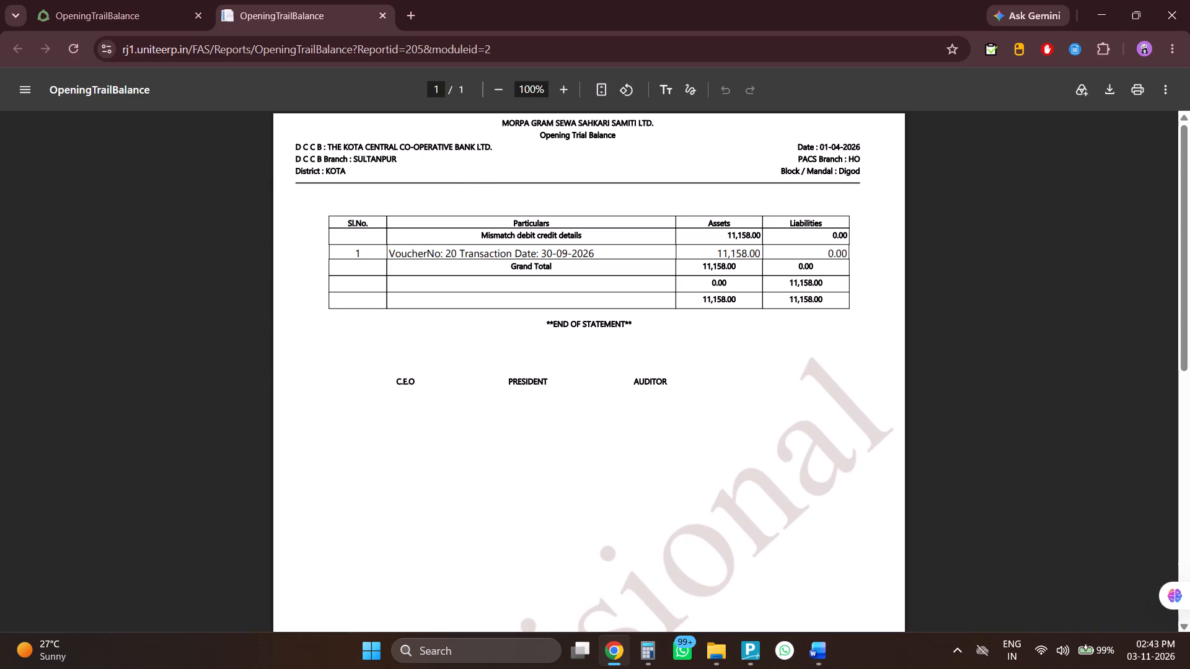
Close the generated trial balance report and set the Opening Trial Balance From Date to 01-04-2025.
left_click(384, 20)
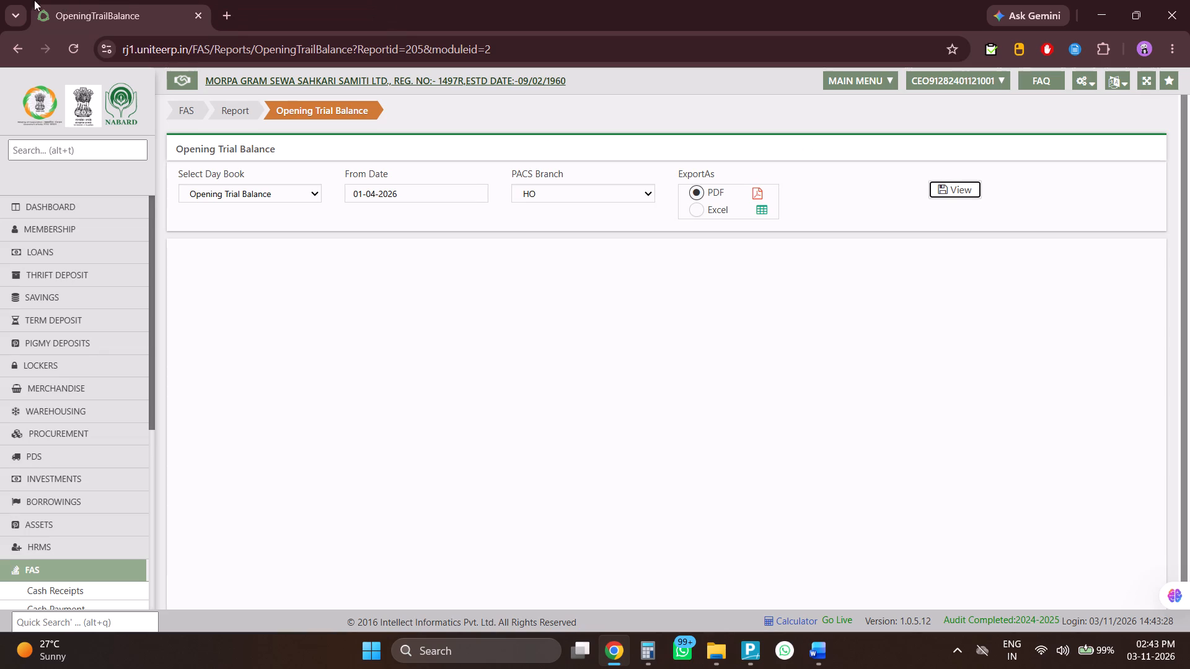
left_click(449, 201)
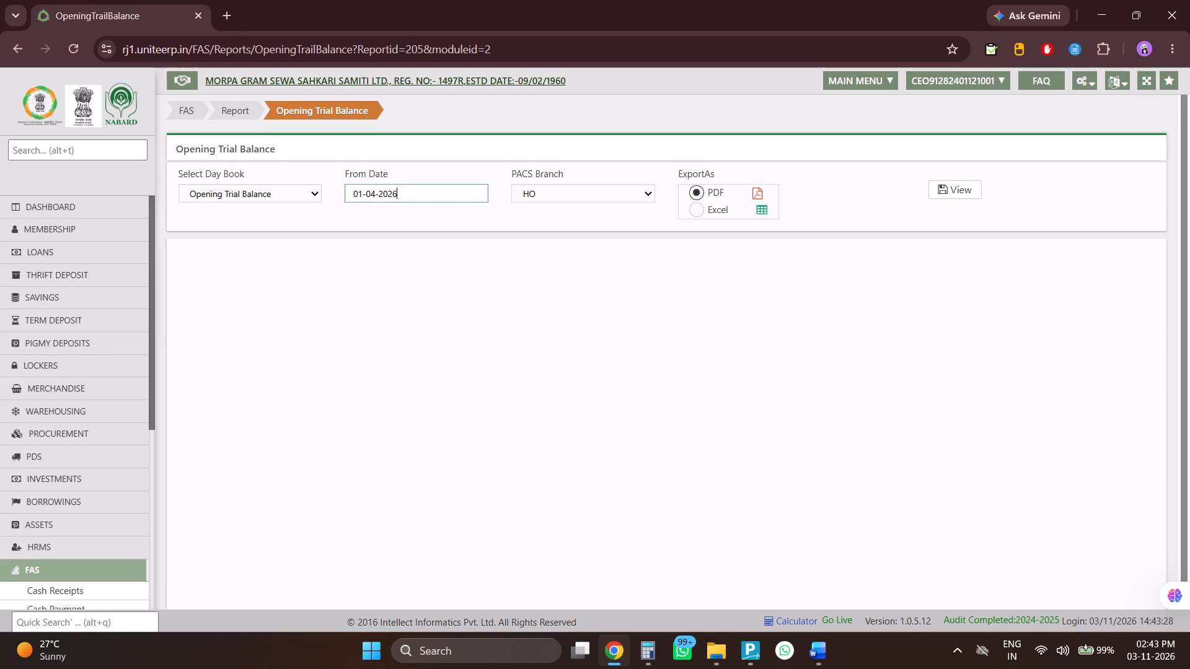
key("BackSpace")
key("5")
key("Return")
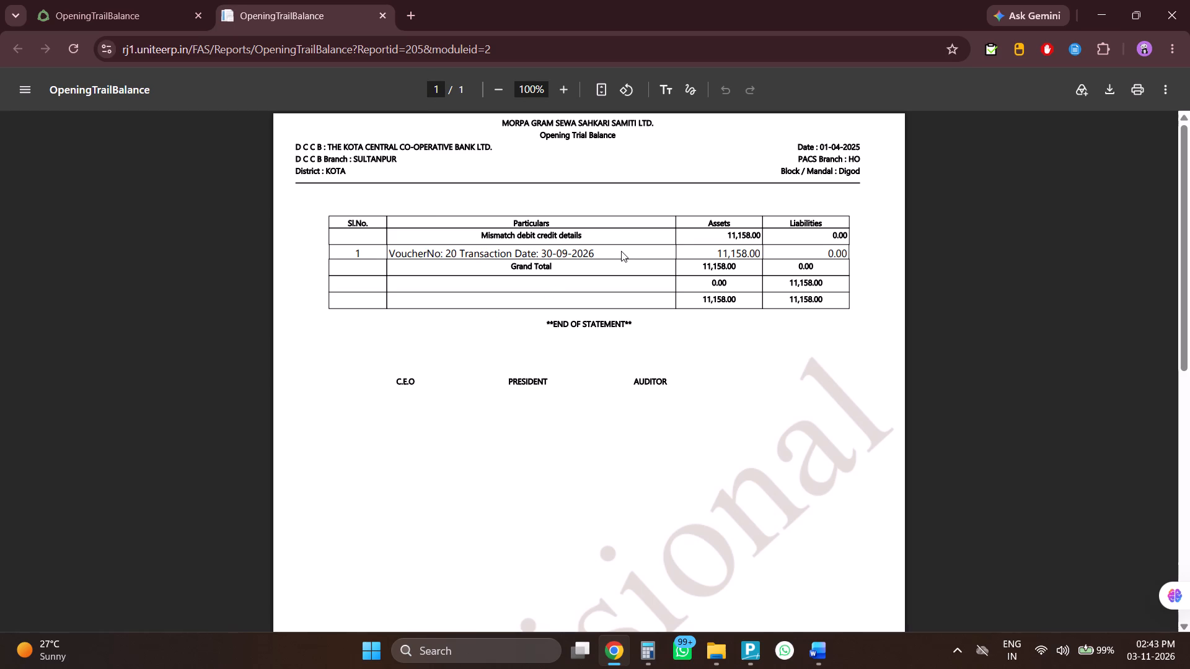
Open a new browser tab alongside the Opening Trial Balance report.
left_click(412, 21)
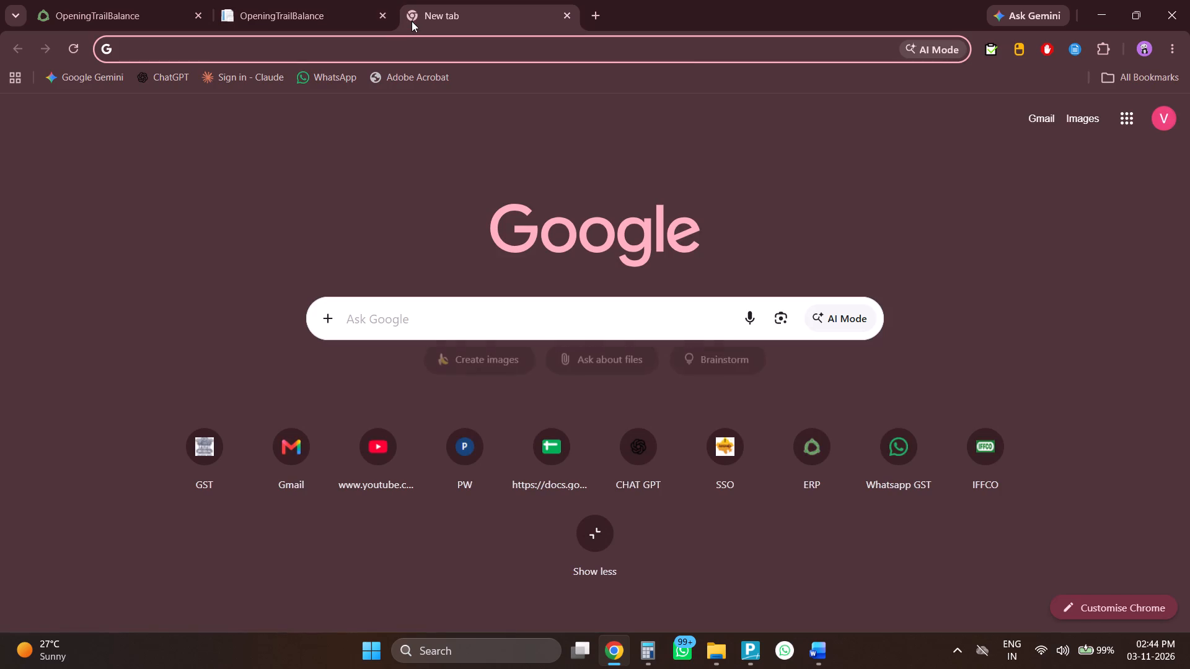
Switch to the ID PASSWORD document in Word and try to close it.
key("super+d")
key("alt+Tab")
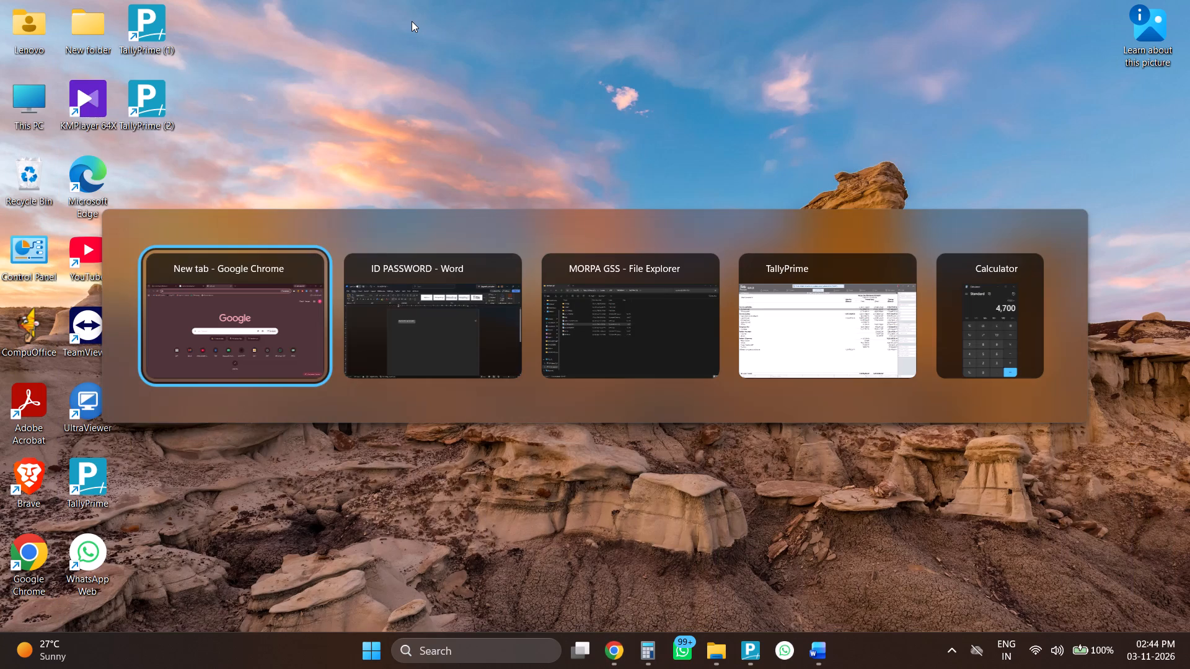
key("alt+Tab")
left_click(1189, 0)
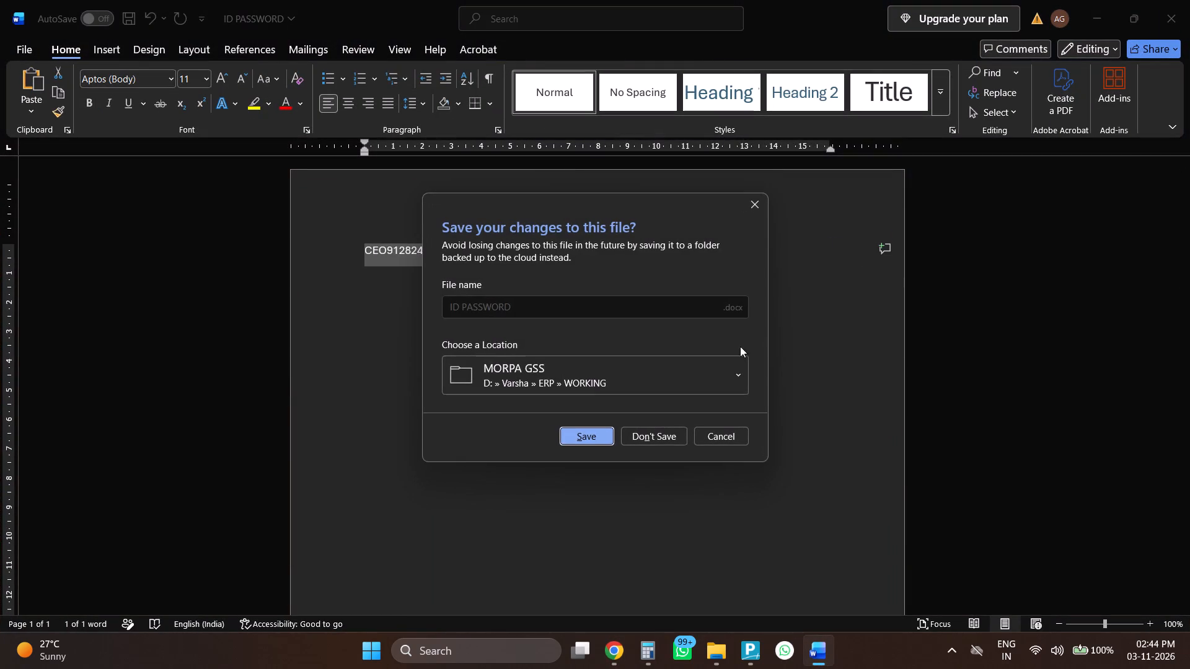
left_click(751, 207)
Switch from Word to the Excel workbook with the Kota 160 PACS ticketing tool IDs.
key("alt+Tab")
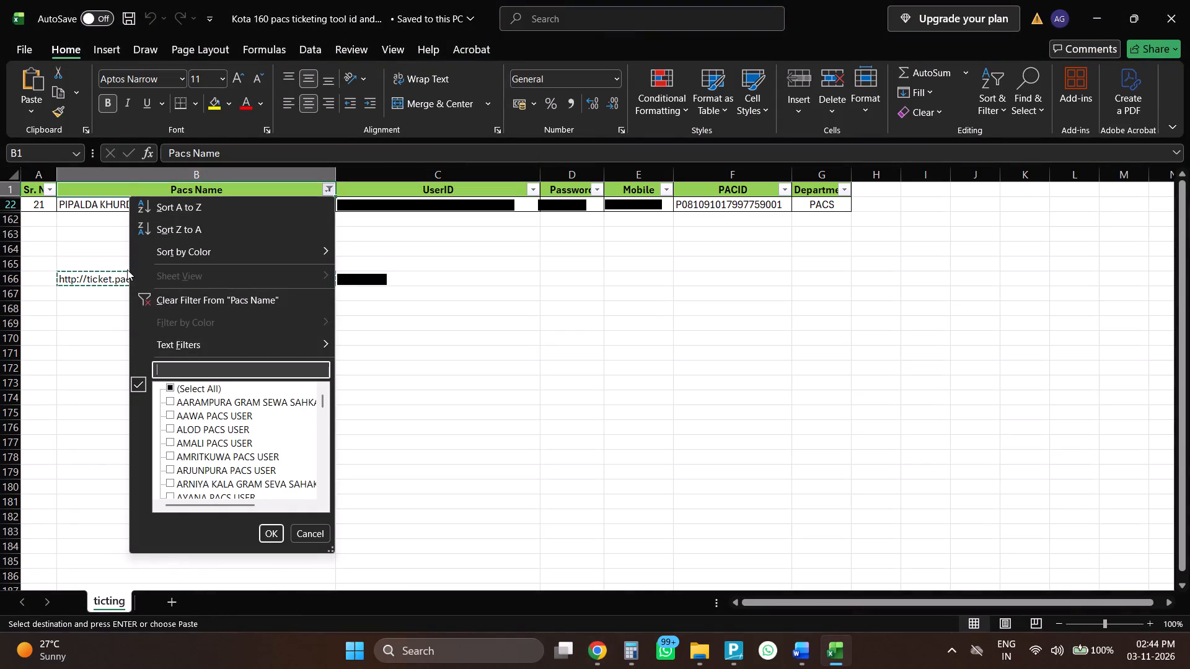
In the Excel ticketing workbook, filter the Pacs Name column by the search text "morp".
type("miorp")
key("BackSpace")
key("BackSpace")
key("BackSpace")
key("BackSpace")
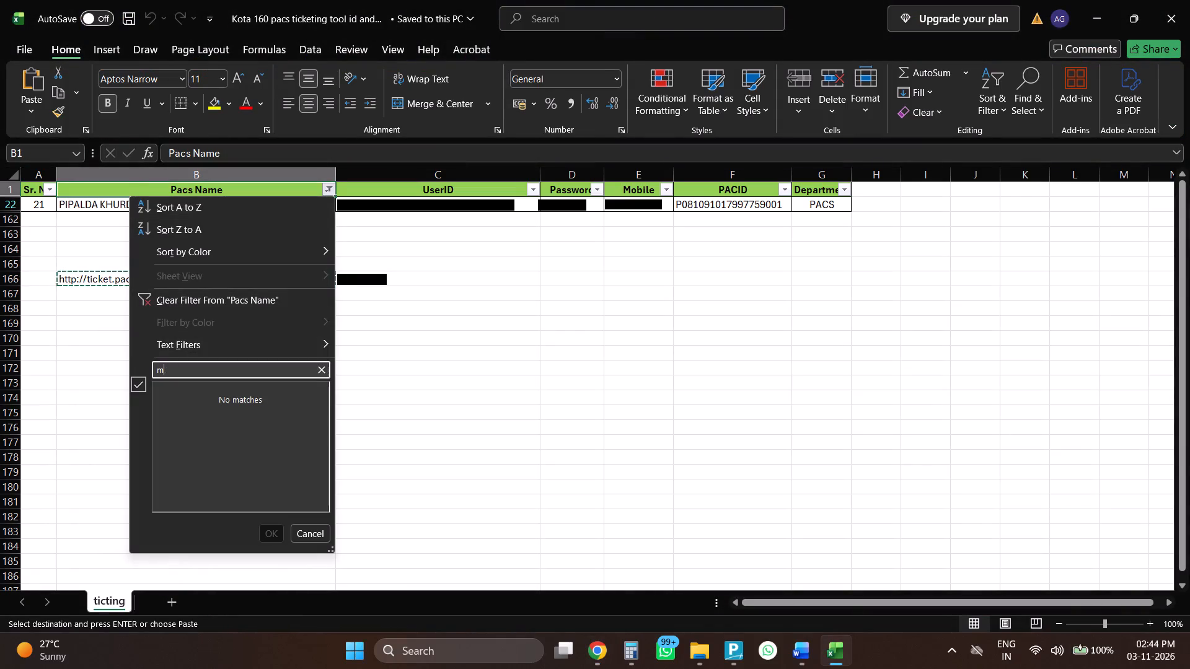
type("orp")
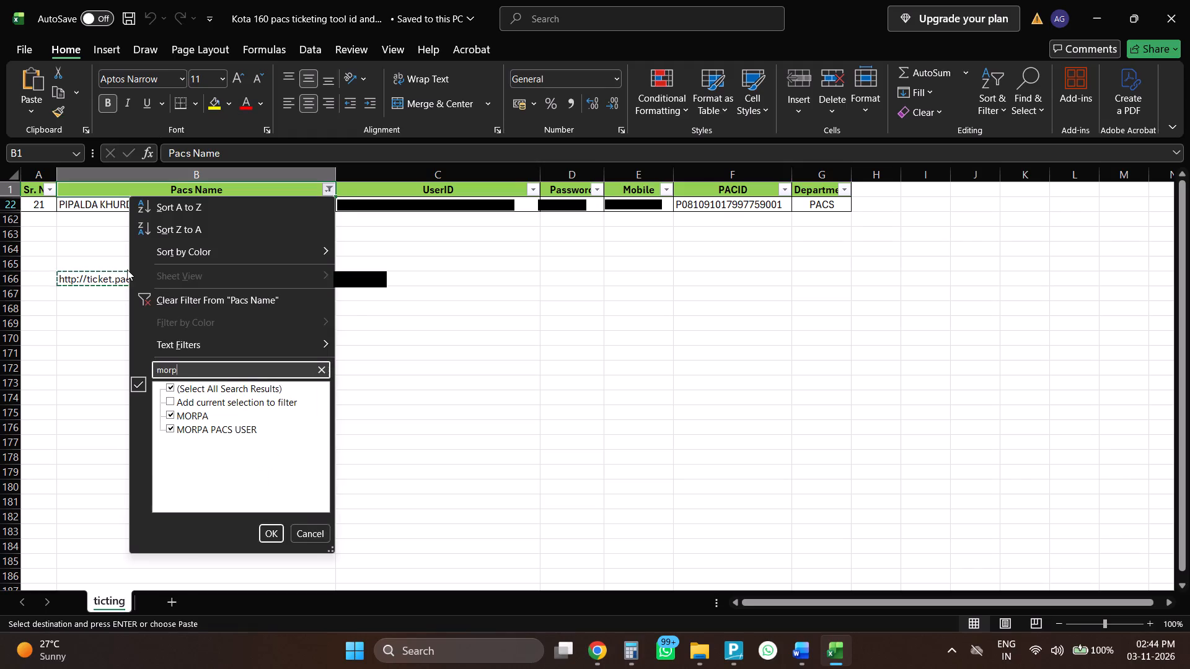
key("Return")
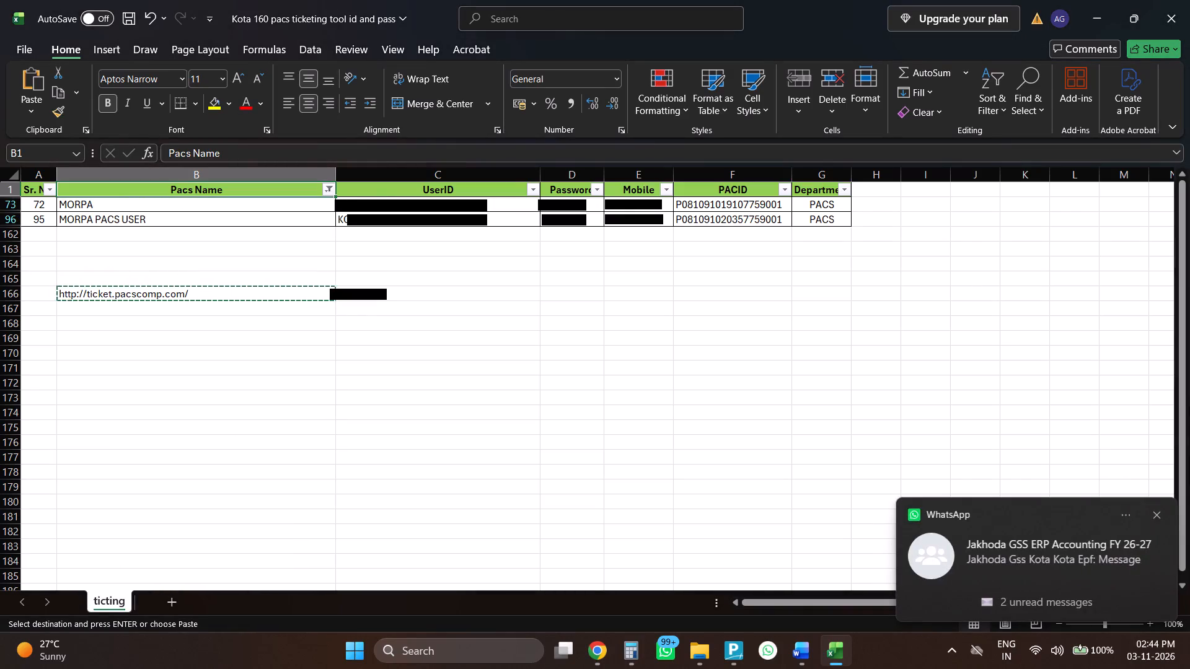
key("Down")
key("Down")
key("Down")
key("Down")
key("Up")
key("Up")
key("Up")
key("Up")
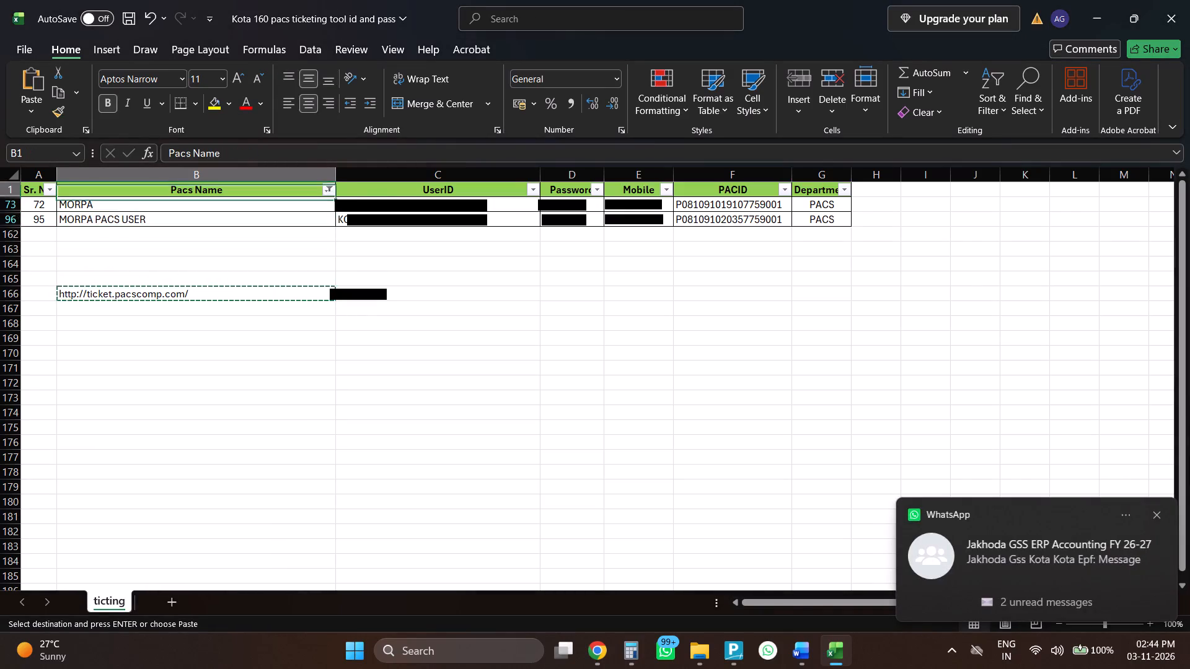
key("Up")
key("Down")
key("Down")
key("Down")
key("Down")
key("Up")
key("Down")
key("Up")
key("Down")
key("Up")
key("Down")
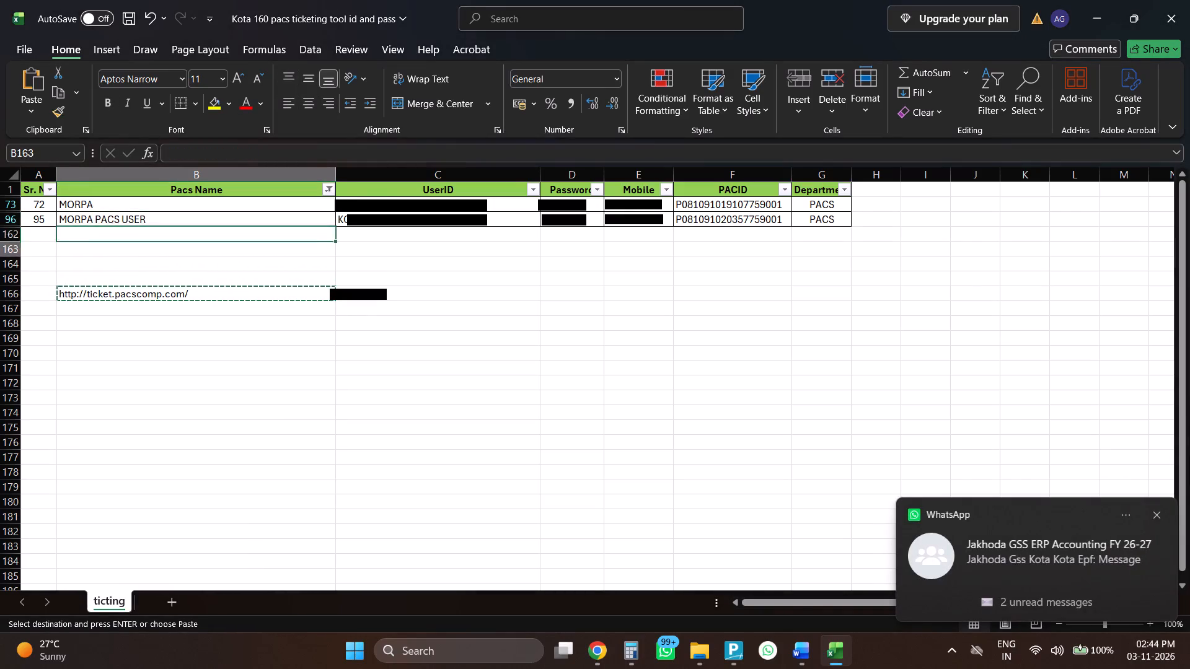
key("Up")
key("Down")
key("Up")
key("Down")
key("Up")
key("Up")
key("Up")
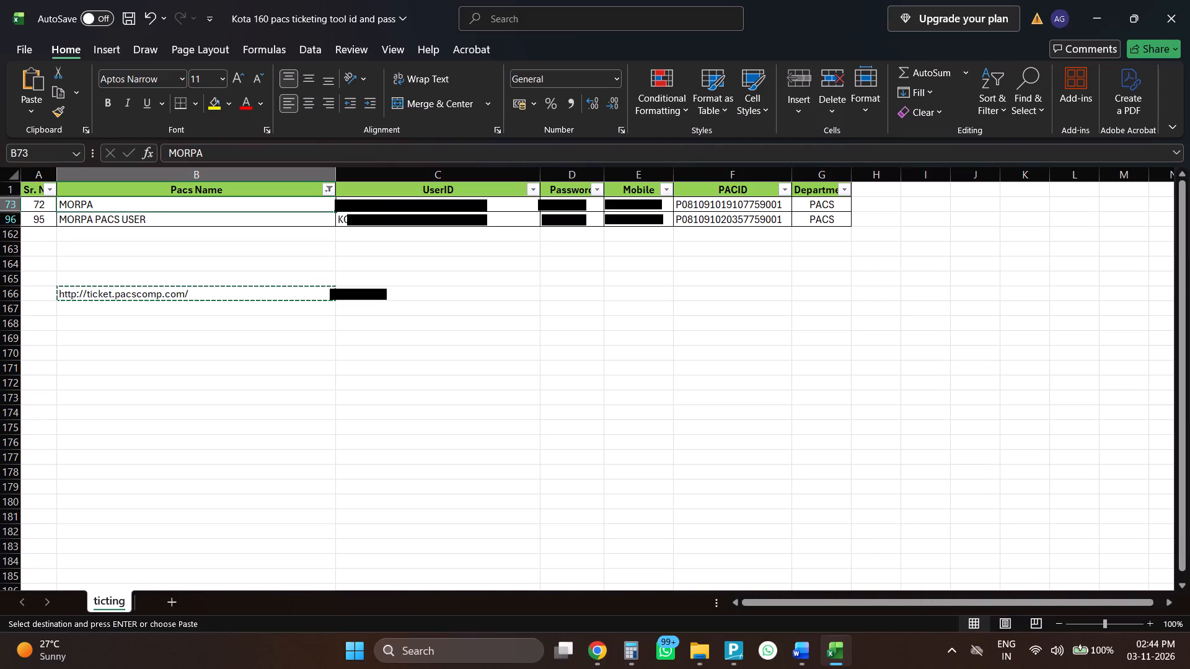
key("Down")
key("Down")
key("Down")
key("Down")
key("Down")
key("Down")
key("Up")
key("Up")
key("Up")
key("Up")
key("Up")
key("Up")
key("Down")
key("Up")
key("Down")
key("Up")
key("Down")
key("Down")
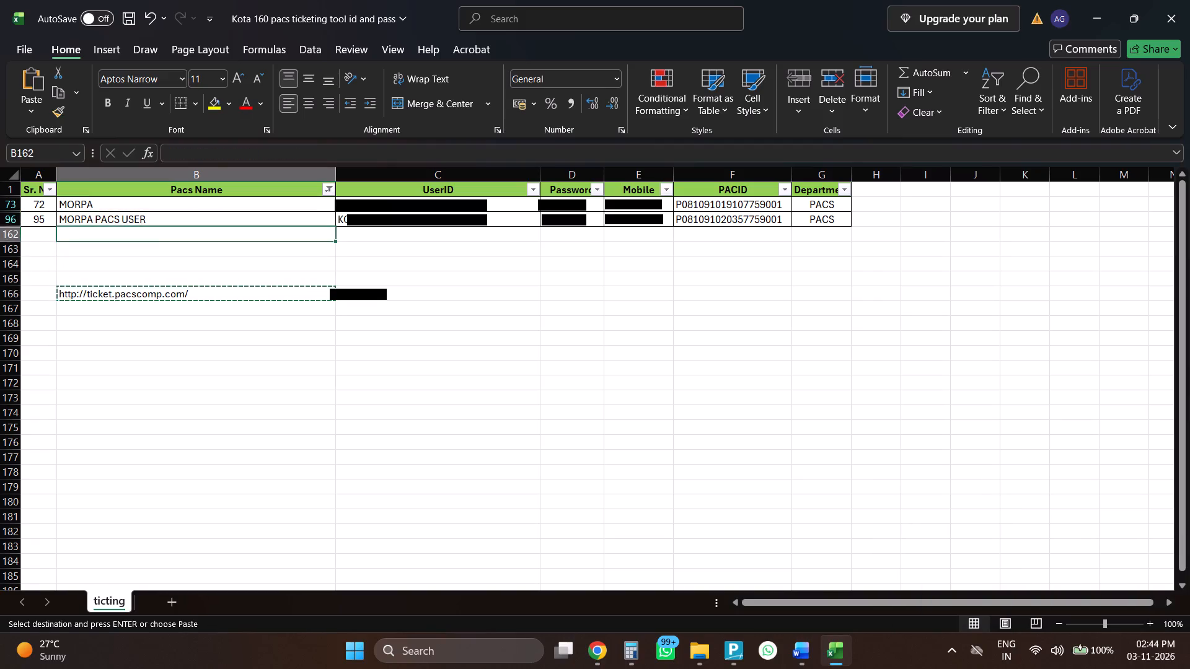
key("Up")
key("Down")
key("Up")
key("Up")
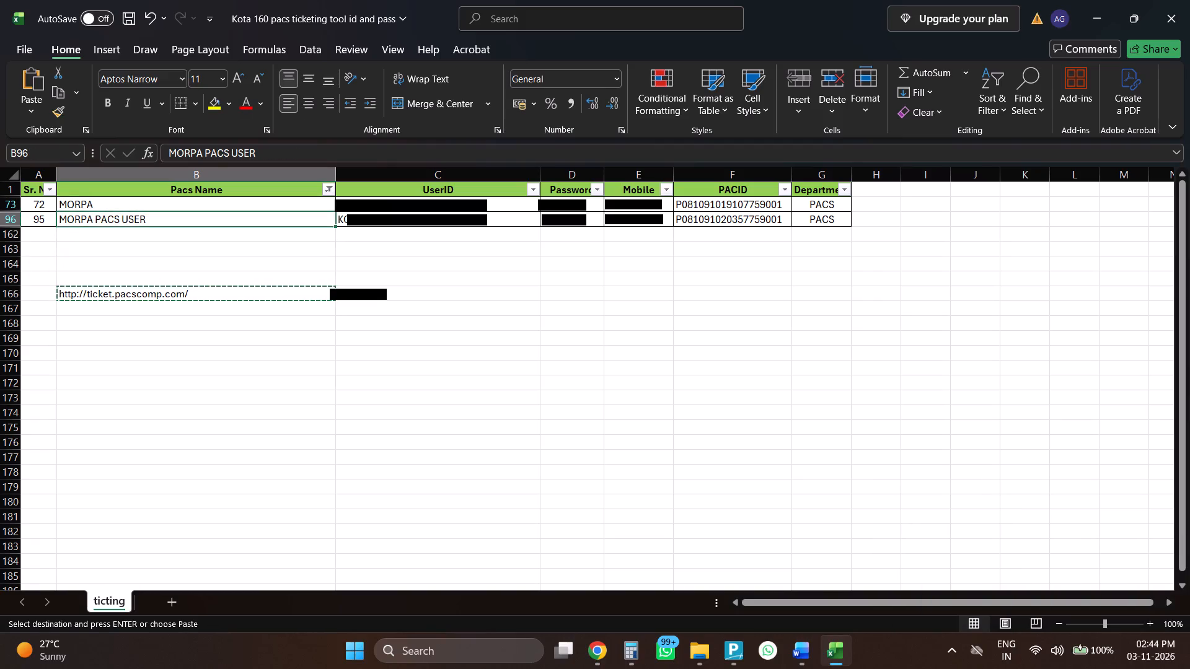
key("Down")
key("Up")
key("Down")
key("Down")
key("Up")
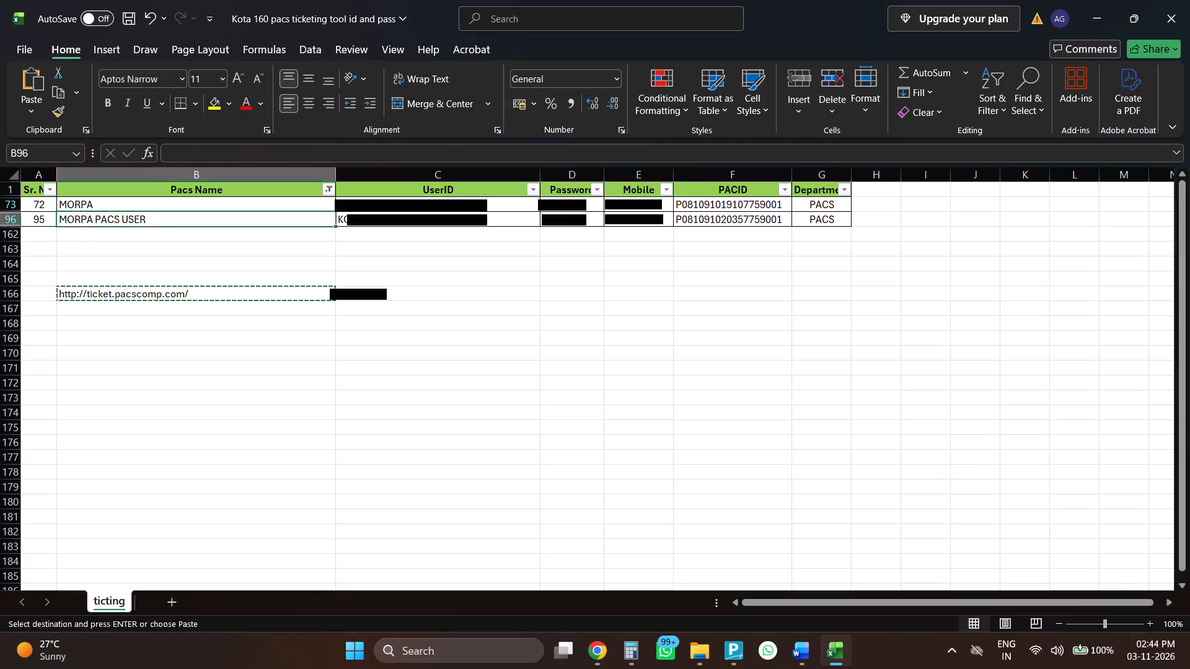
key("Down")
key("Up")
Cancel the pending copy and look across the MORPA record's login details as far as its Mobile cell.
key("Escape")
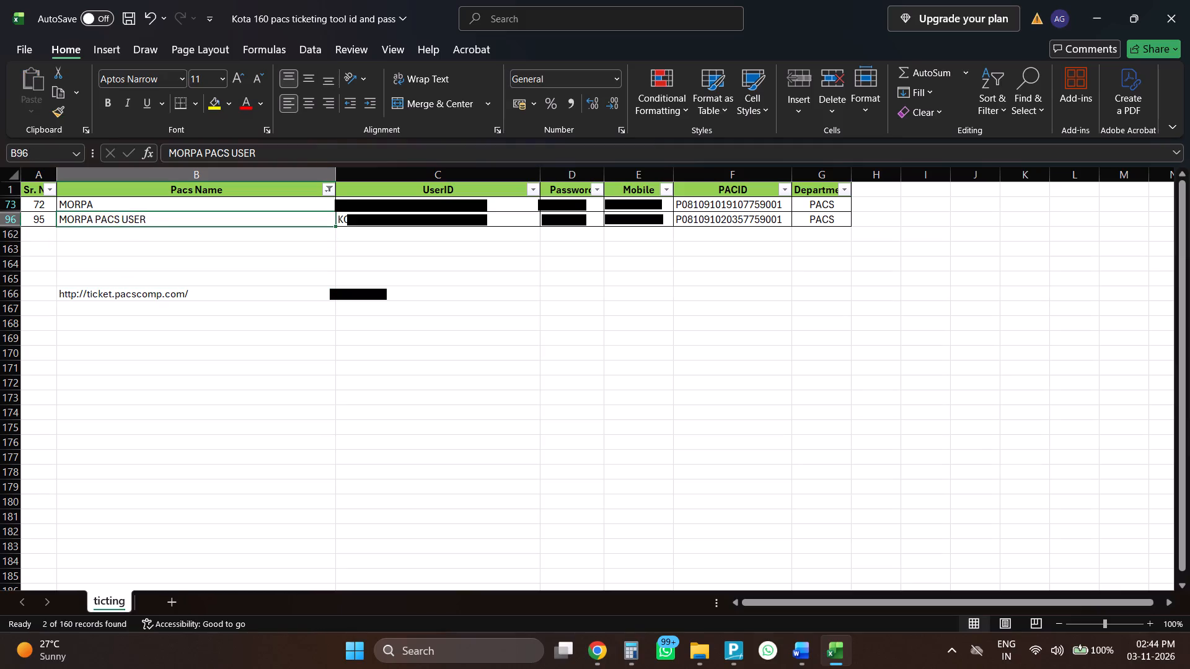
key("Up")
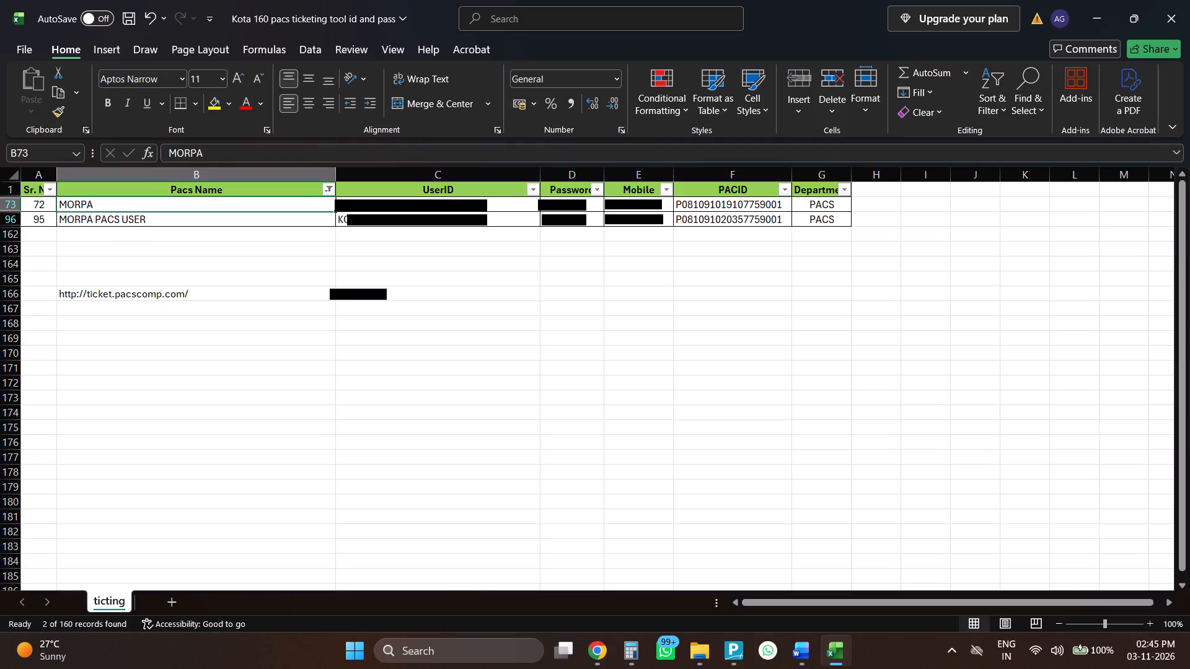
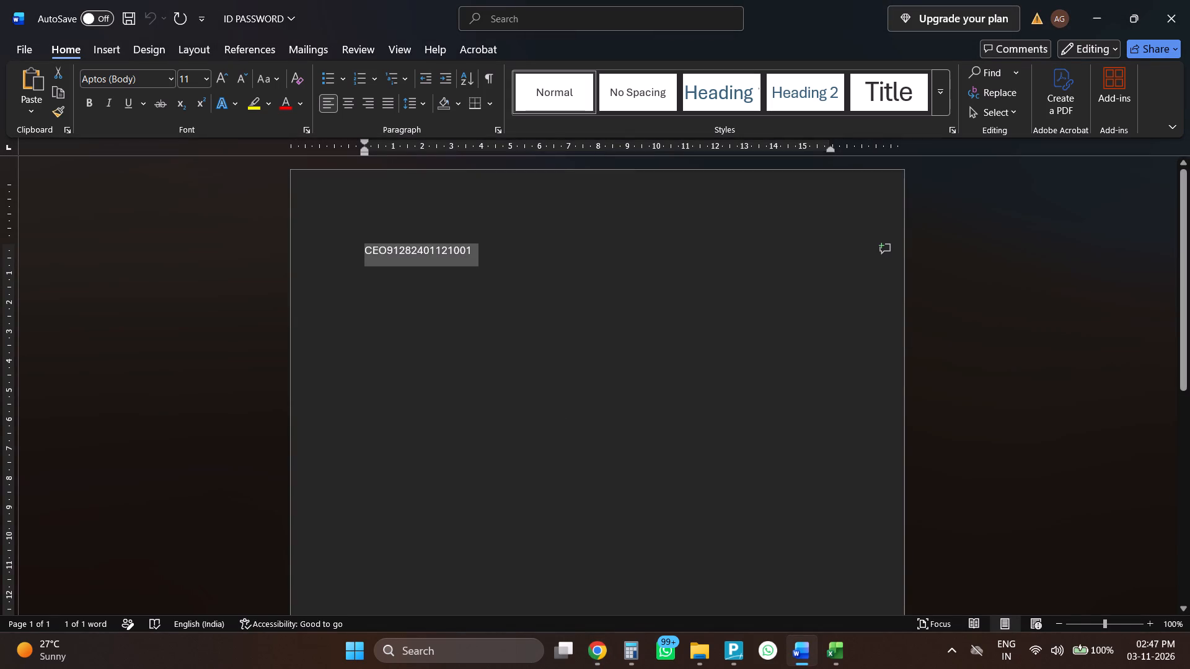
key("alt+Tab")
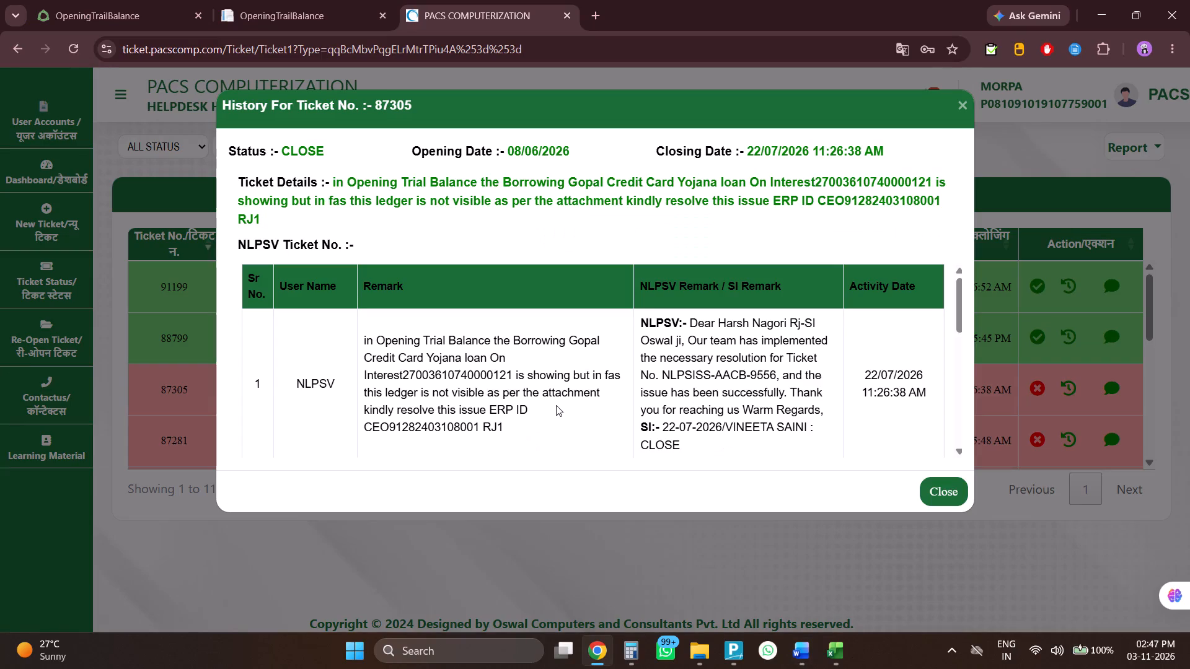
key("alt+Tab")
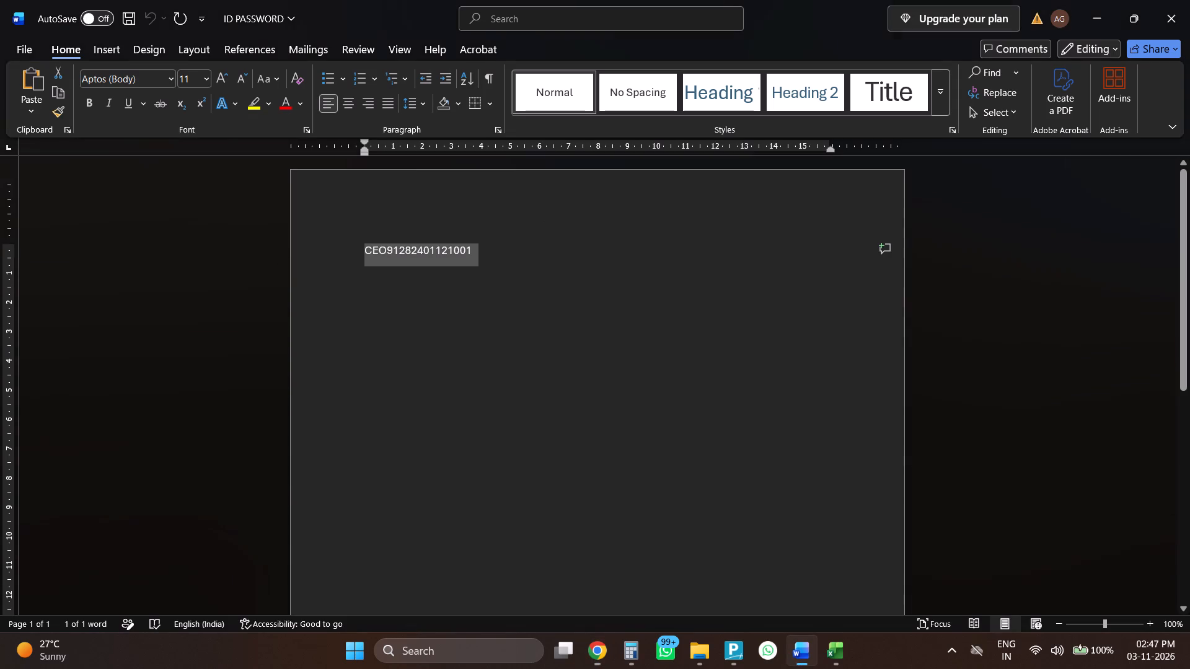
Switch to Chrome and, in the generated Opening Trial Balance report, select the Printed By user ID in the page footer.
key("alt+Tab")
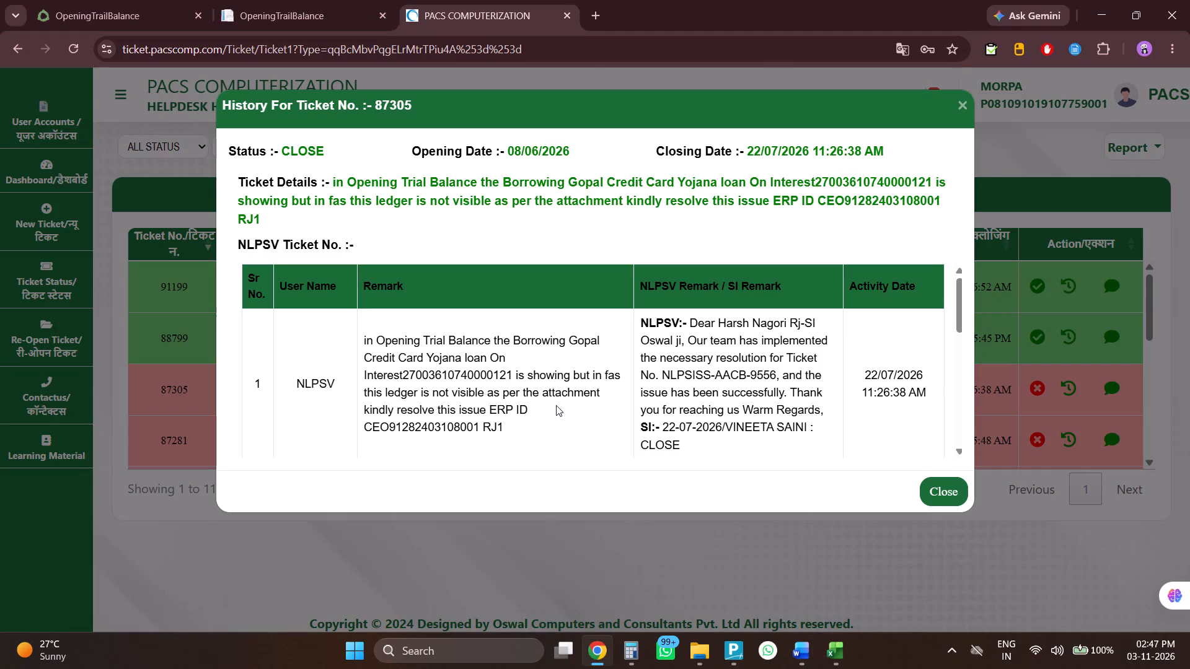
key("alt+Tab")
key("alt+Tab")
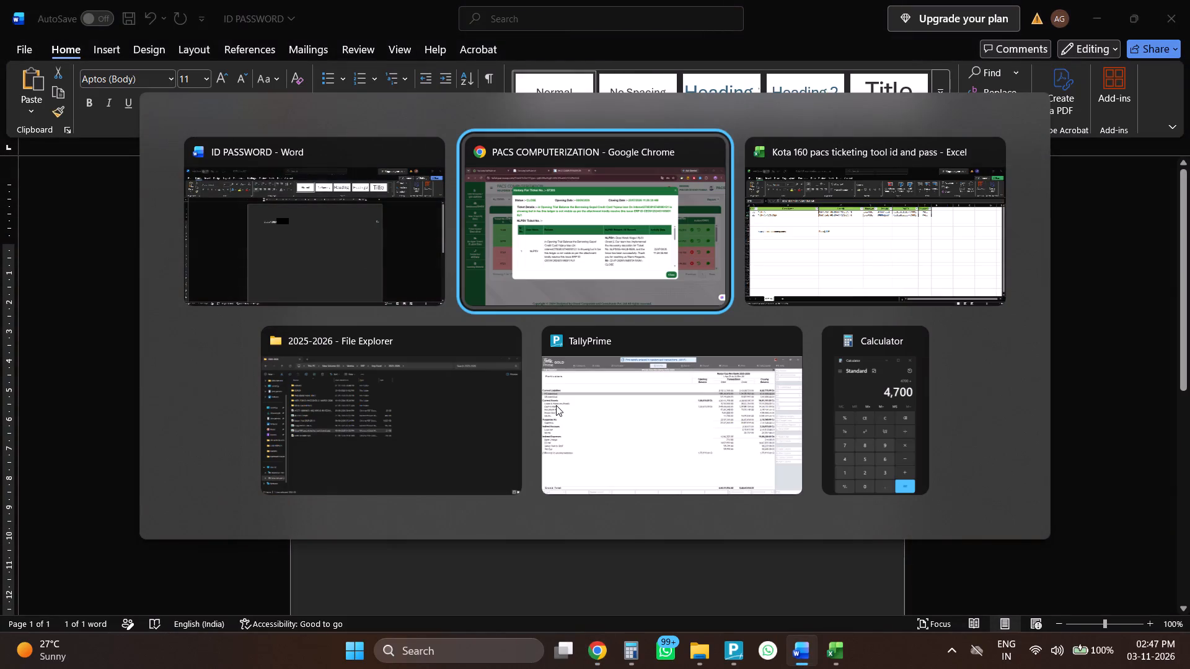
key("alt+Tab")
key("alt+Left")
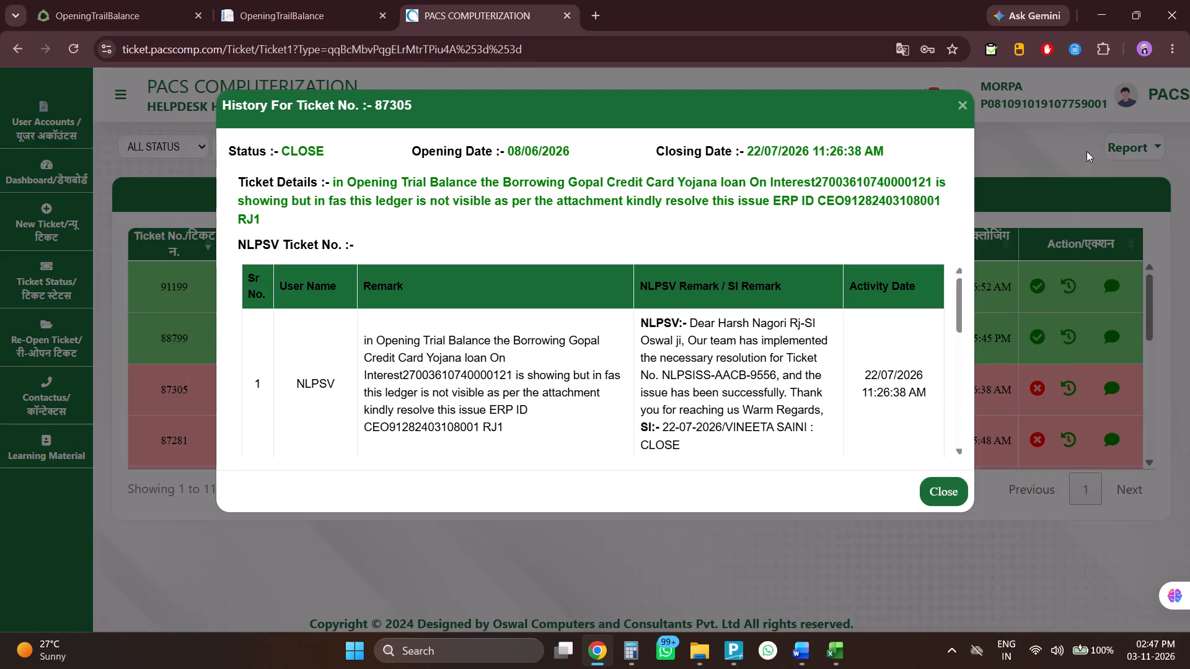
left_click(216, 0)
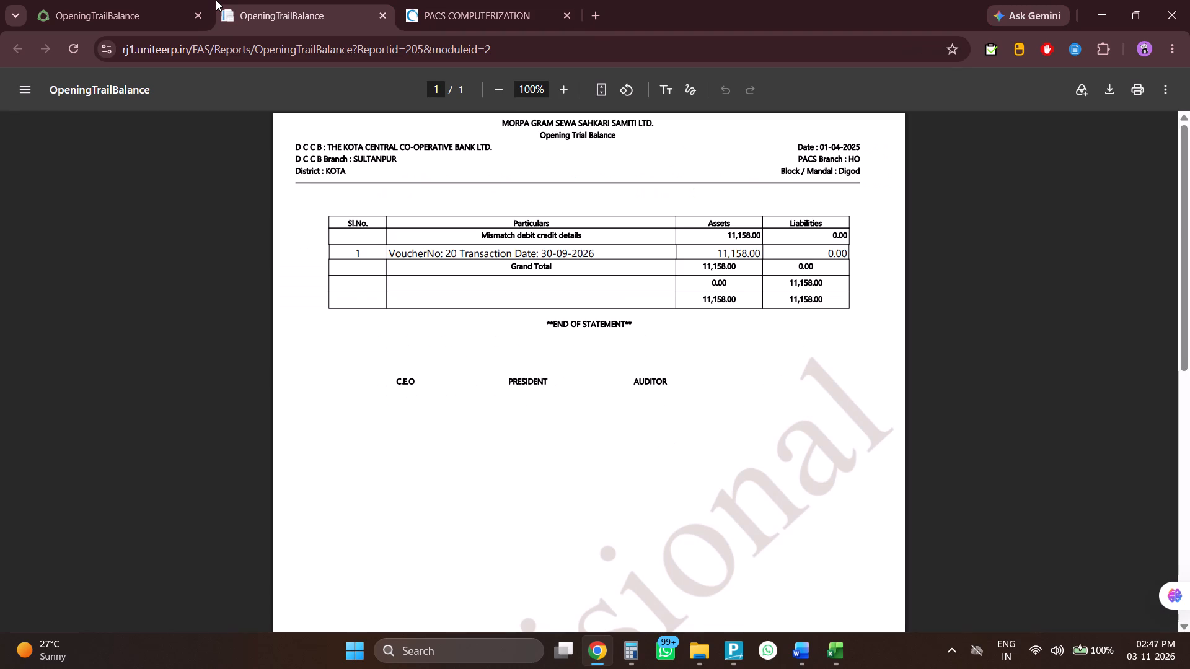
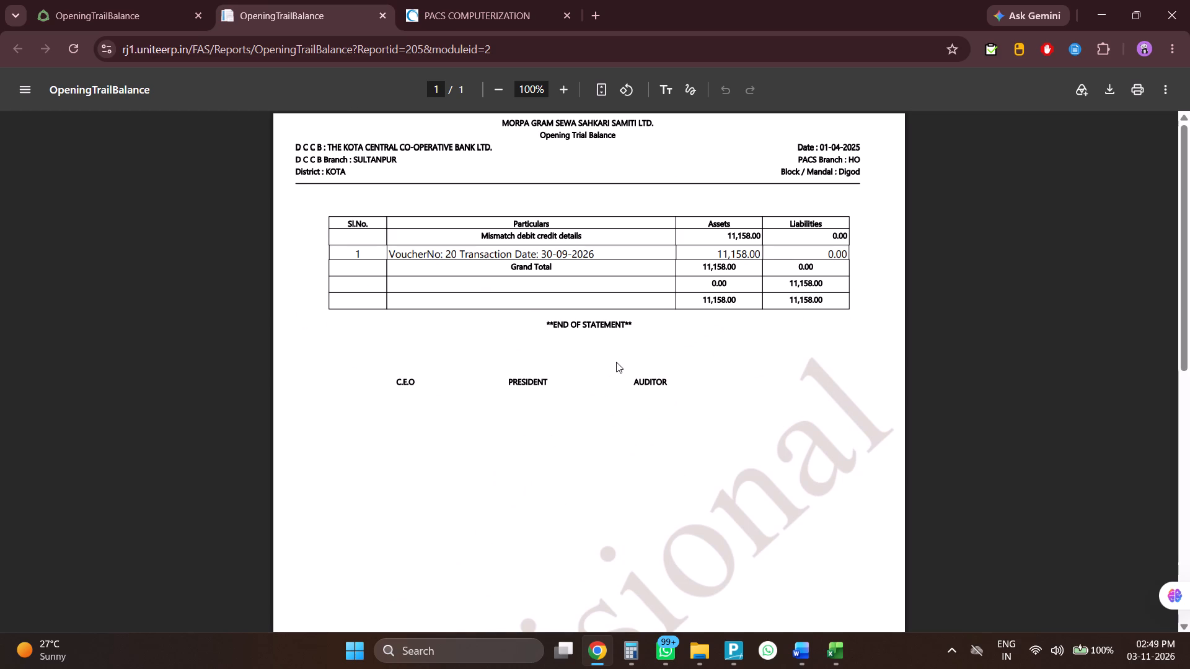
Look over the mismatch debit credit details in the Opening Trial Balance report.
triple_click(555, 97)
left_click(555, 97)
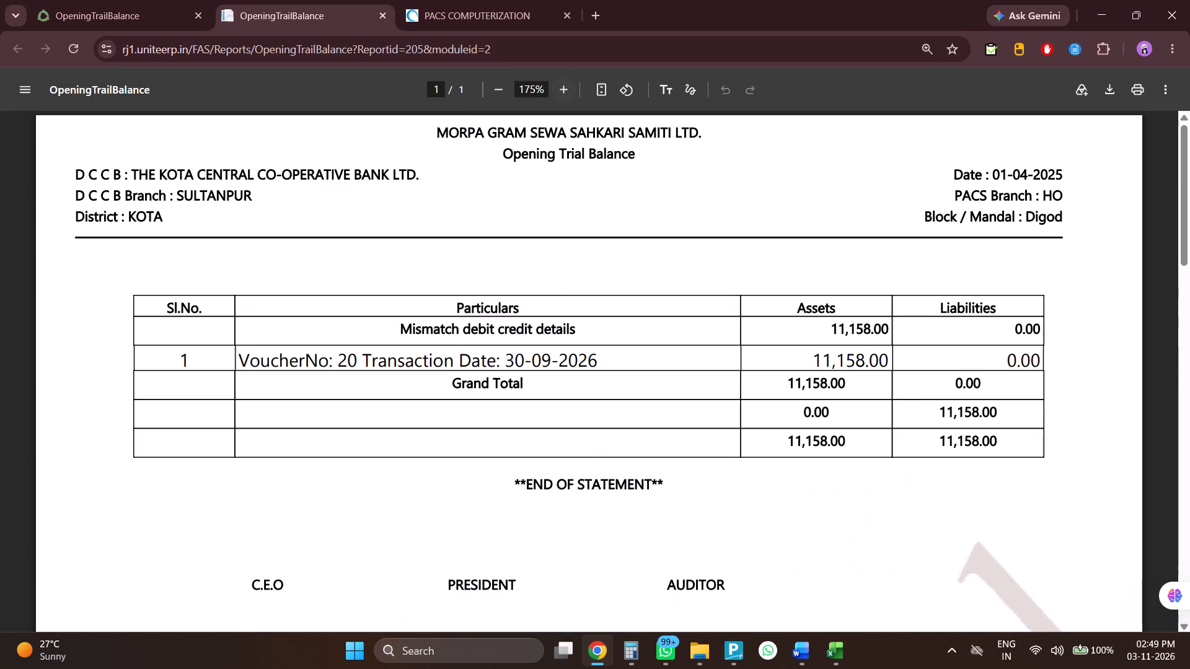
Switch to the PACS Computerization ticketing tool and log in with the prefilled society credentials.
left_click(480, 6)
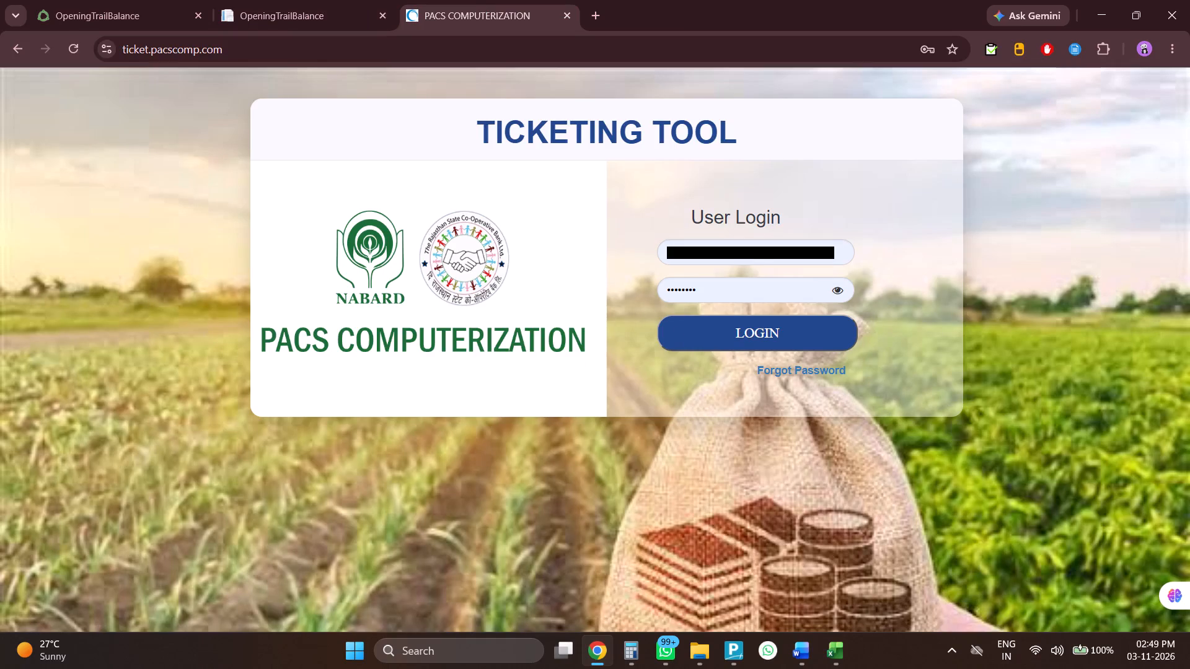
left_click(751, 340)
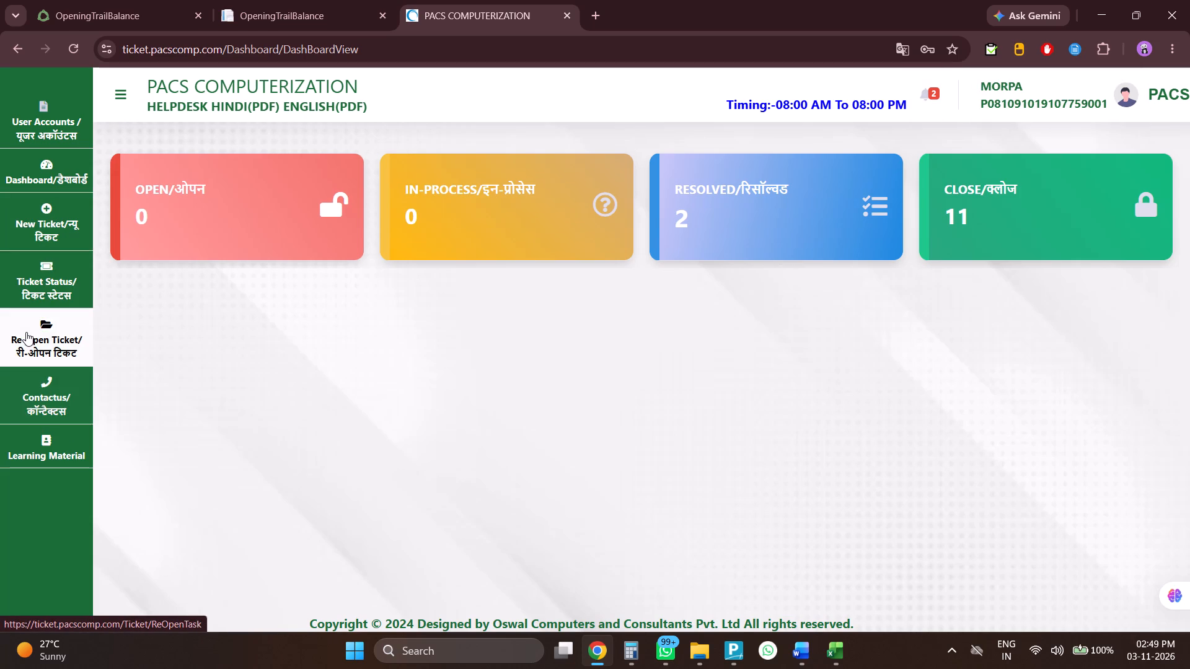
Look through the ticketing dashboard's expanded navigation, the Morpa profile options and the User Accounts entries.
left_click(132, 76)
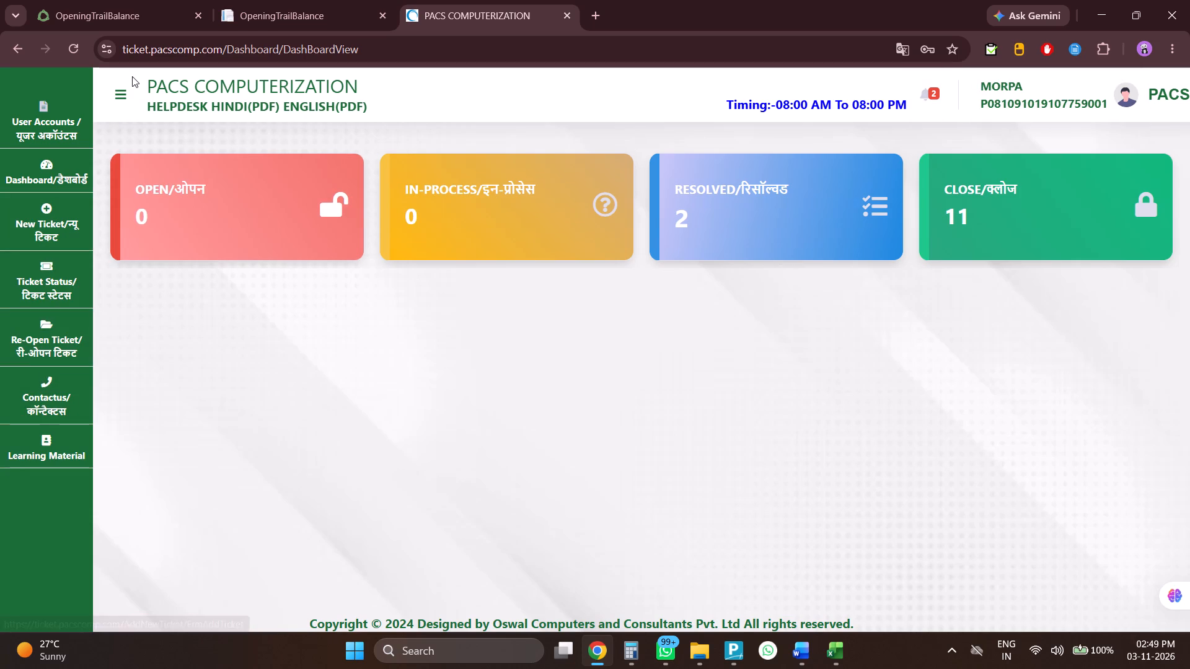
left_click(130, 92)
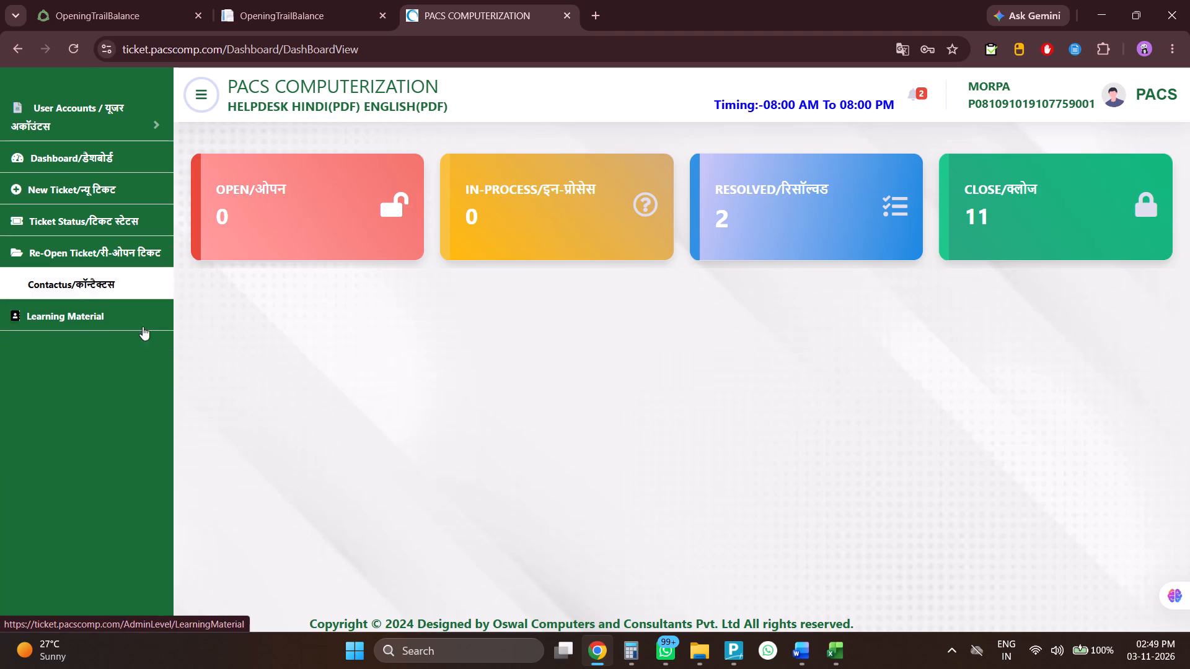
left_click(285, 356)
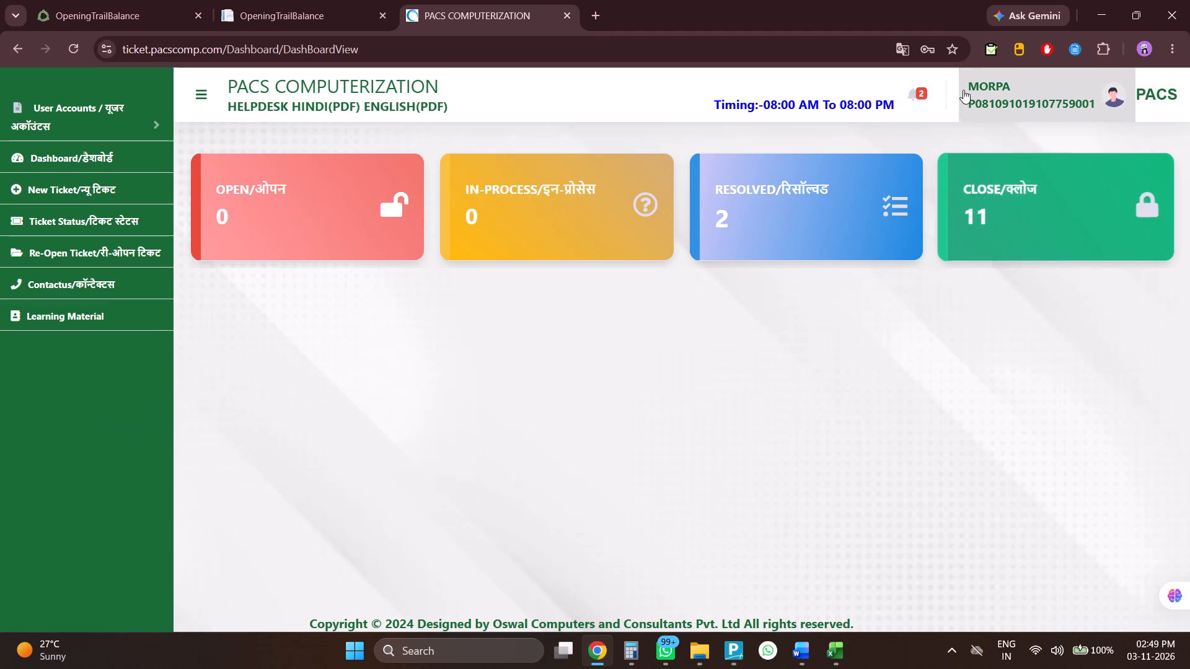
left_click(963, 90)
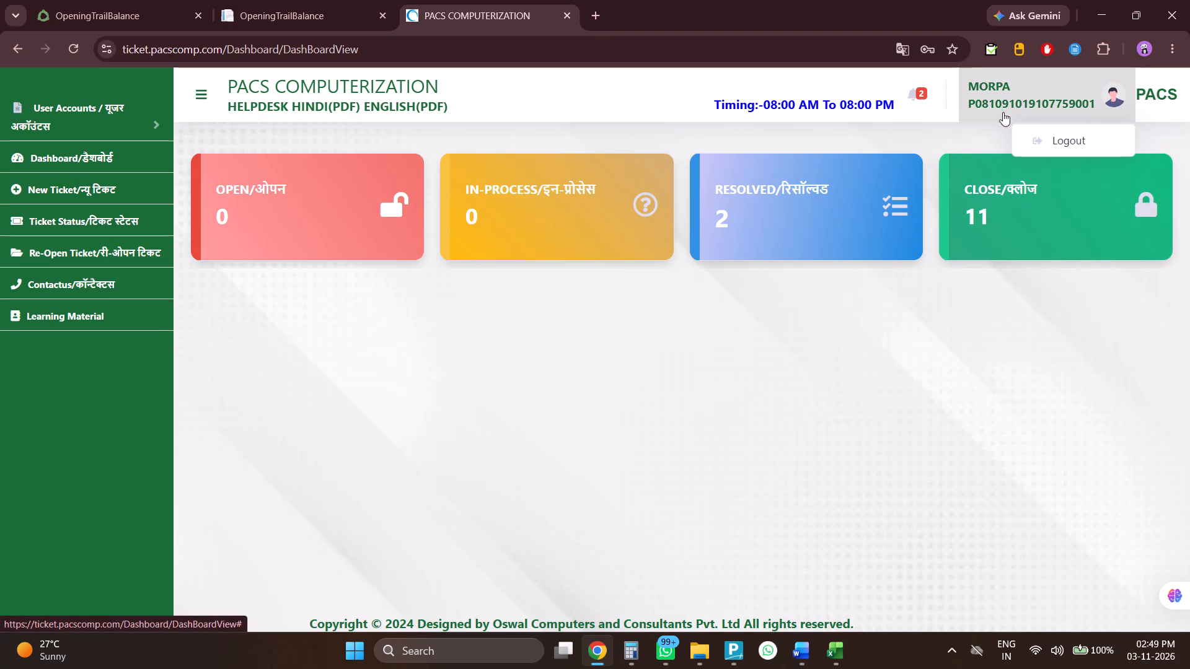
left_click(1145, 105)
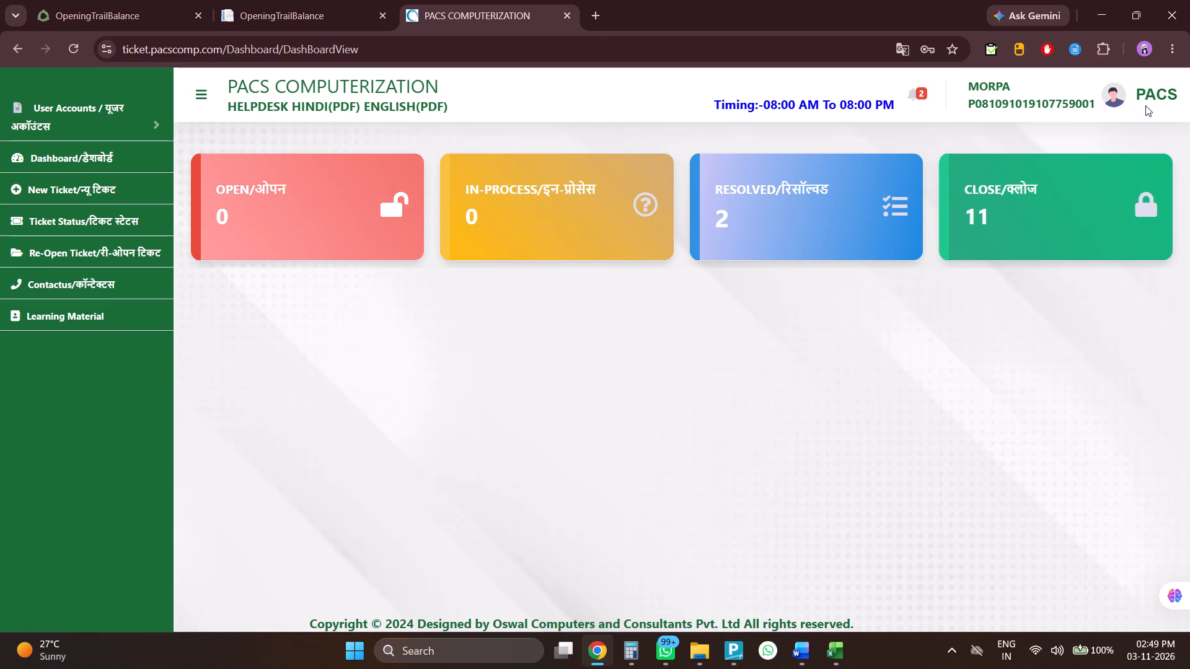
left_click(1145, 105)
left_click(1122, 97)
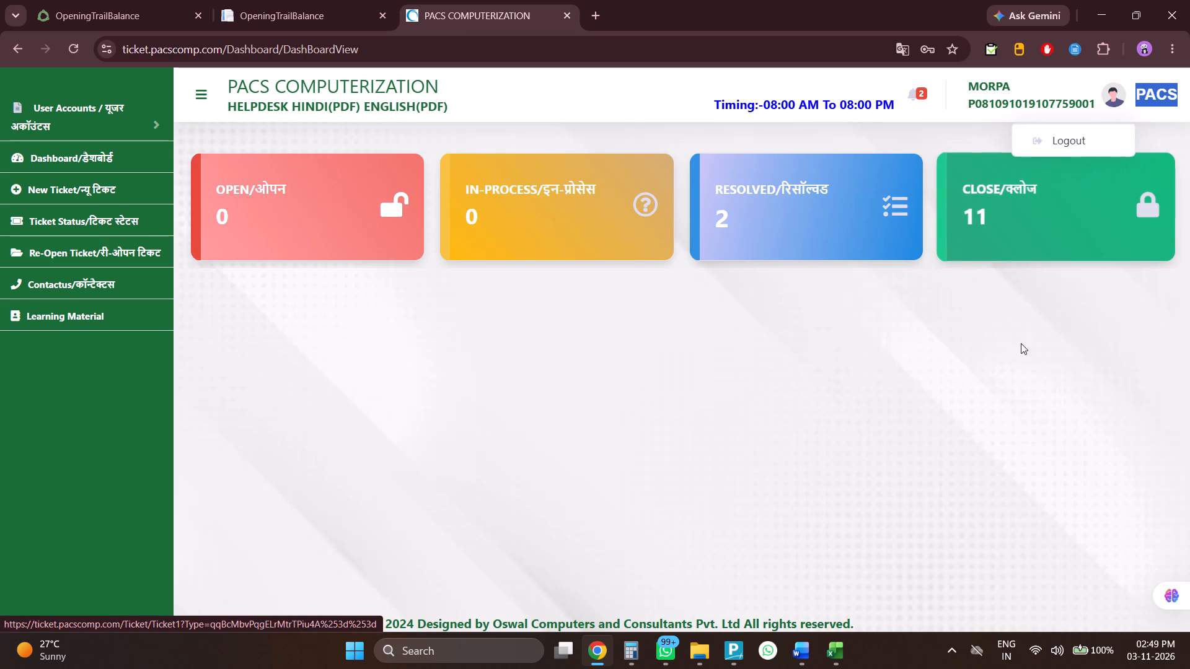
left_click(1020, 344)
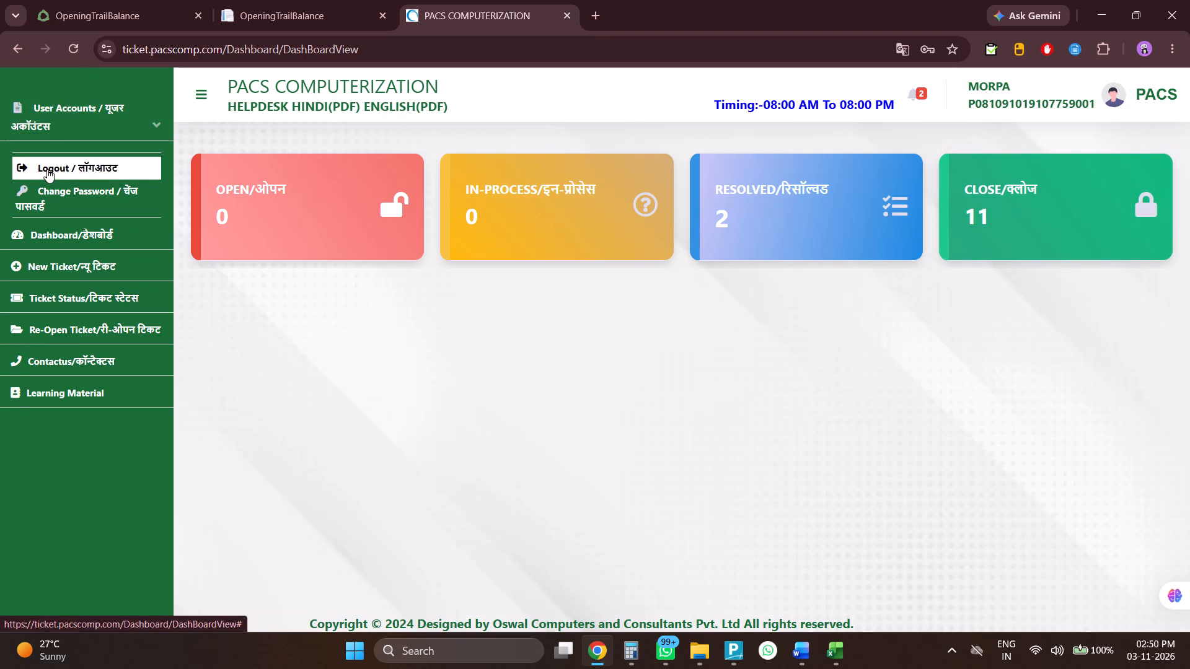
left_click(47, 93)
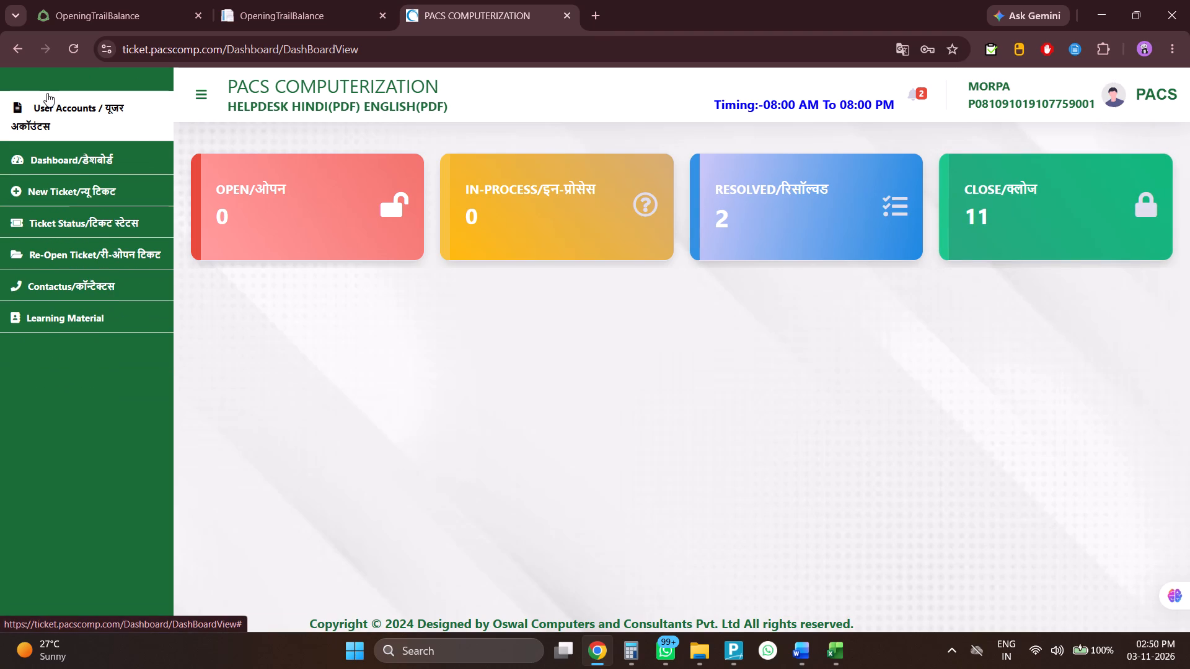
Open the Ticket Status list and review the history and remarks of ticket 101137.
left_click(67, 209)
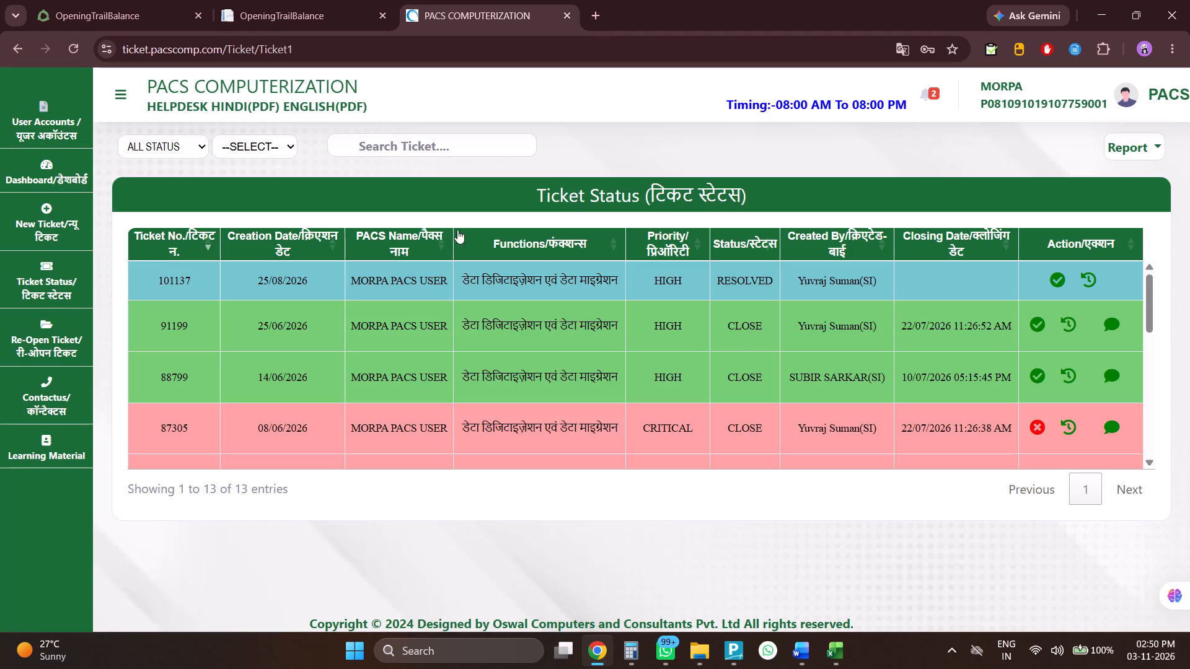
scroll(474, 442, "up", 4)
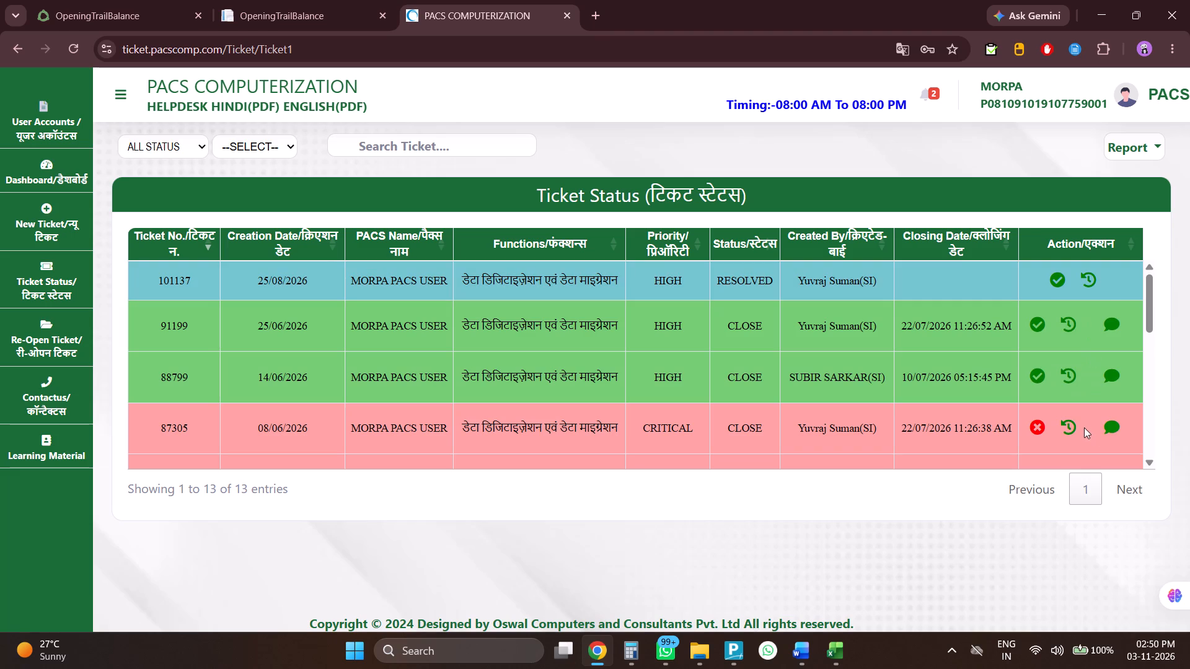
left_click(1089, 286)
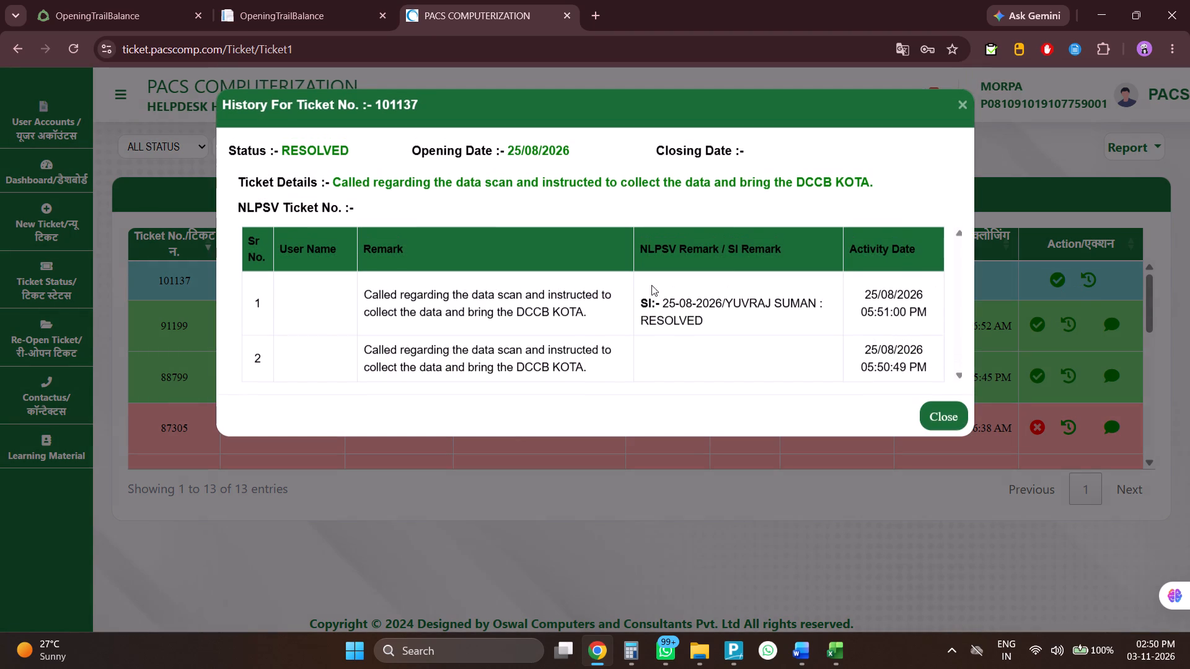
scroll(461, 334, "down", 8)
scroll(736, 409, "down", 4)
scroll(738, 401, "up", 3)
left_click(960, 102)
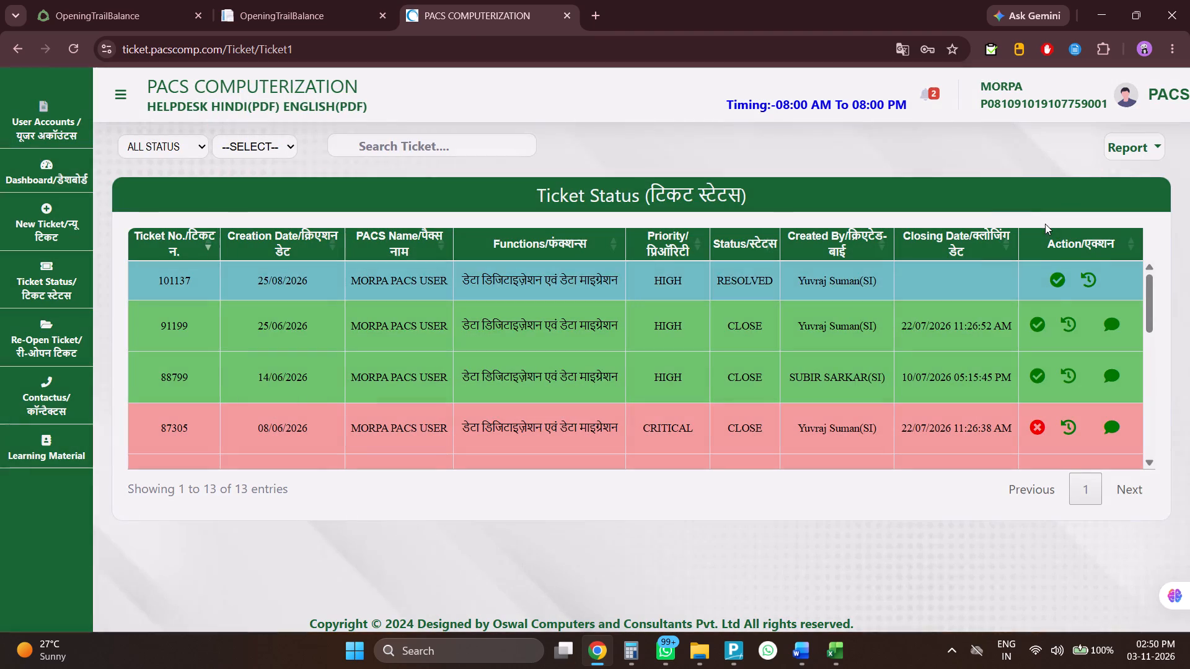
Review the history and remarks of ticket 91199, then return to the ticket list.
left_click(1067, 319)
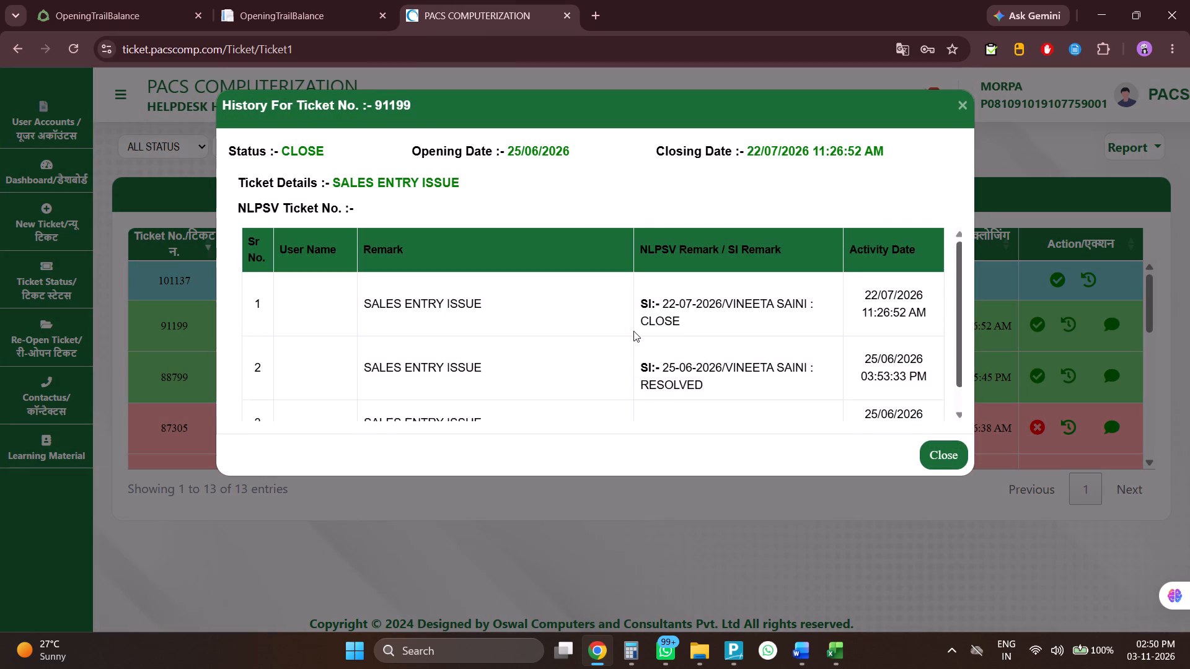
scroll(633, 331, "down", 11)
scroll(633, 331, "up", 6)
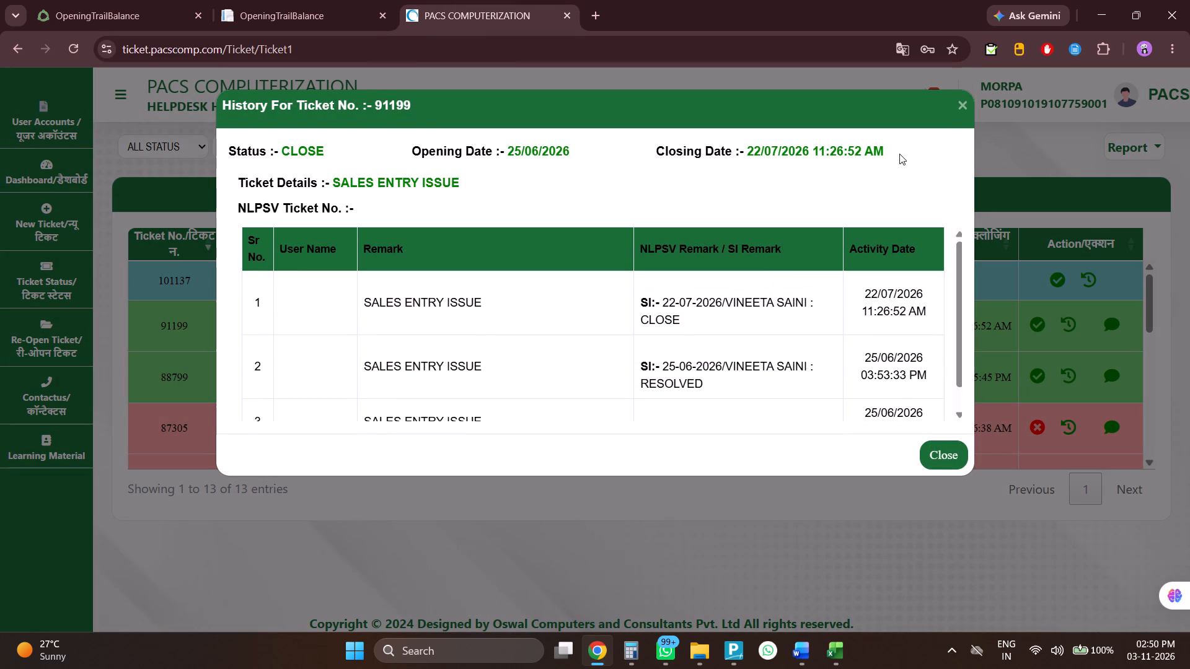
left_click(964, 107)
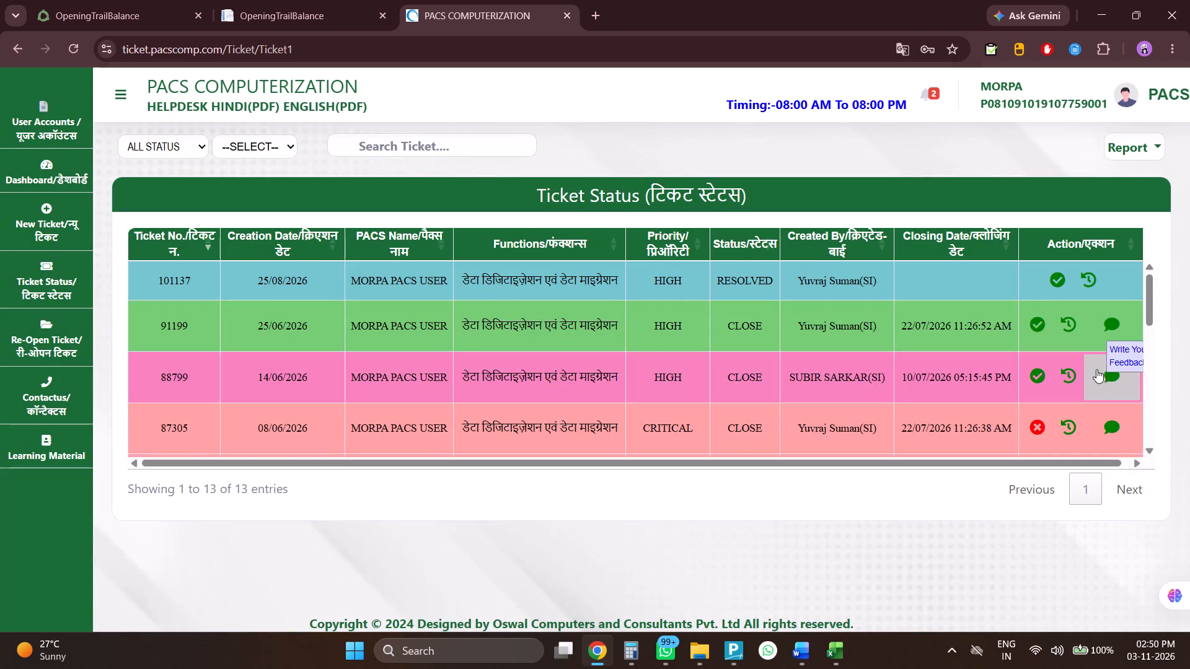
Review the history and remarks of ticket 88799, then return to the ticket list.
left_click(1072, 374)
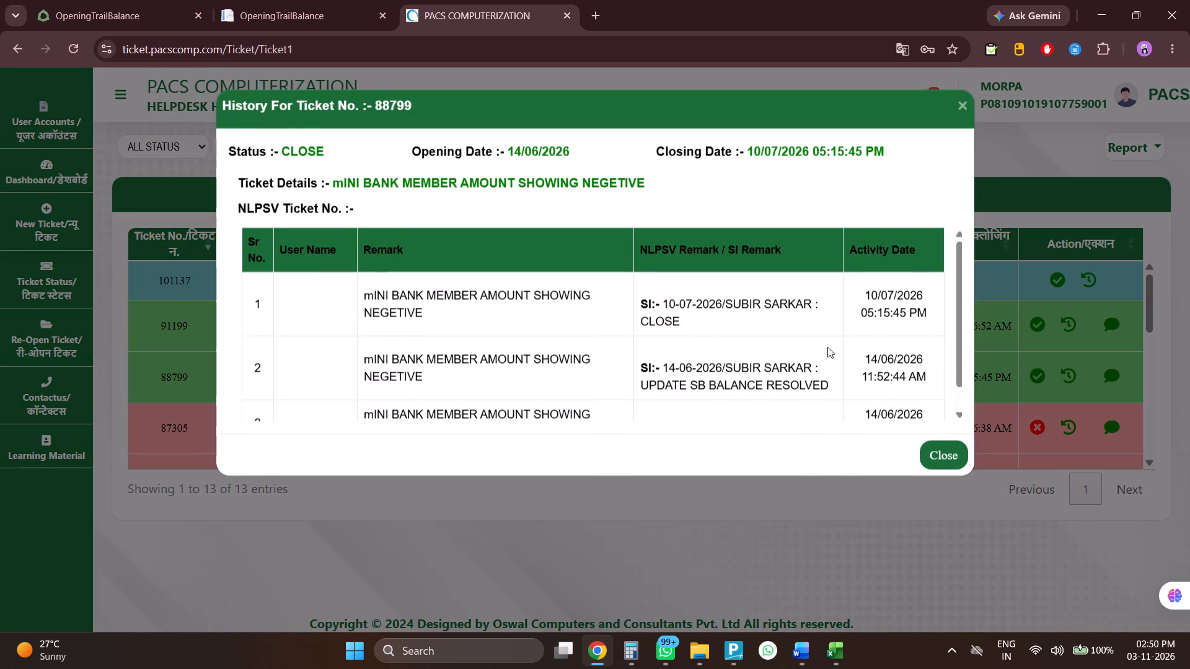
scroll(628, 421, "down", 11)
scroll(616, 349, "down", 5)
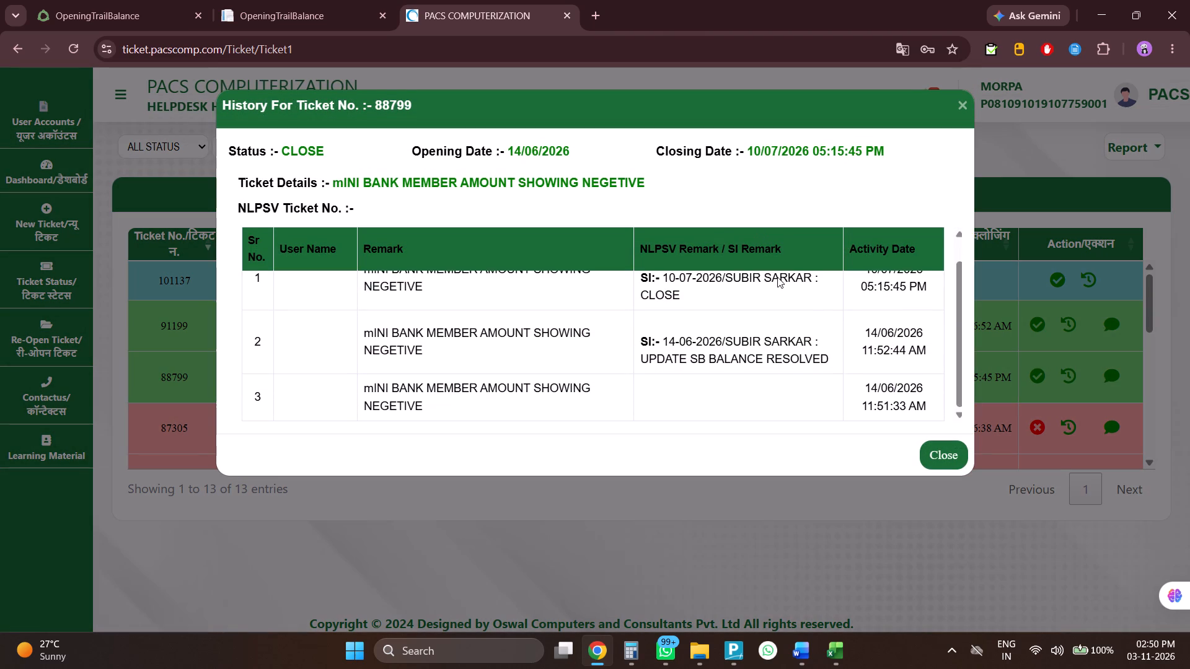
left_click(959, 105)
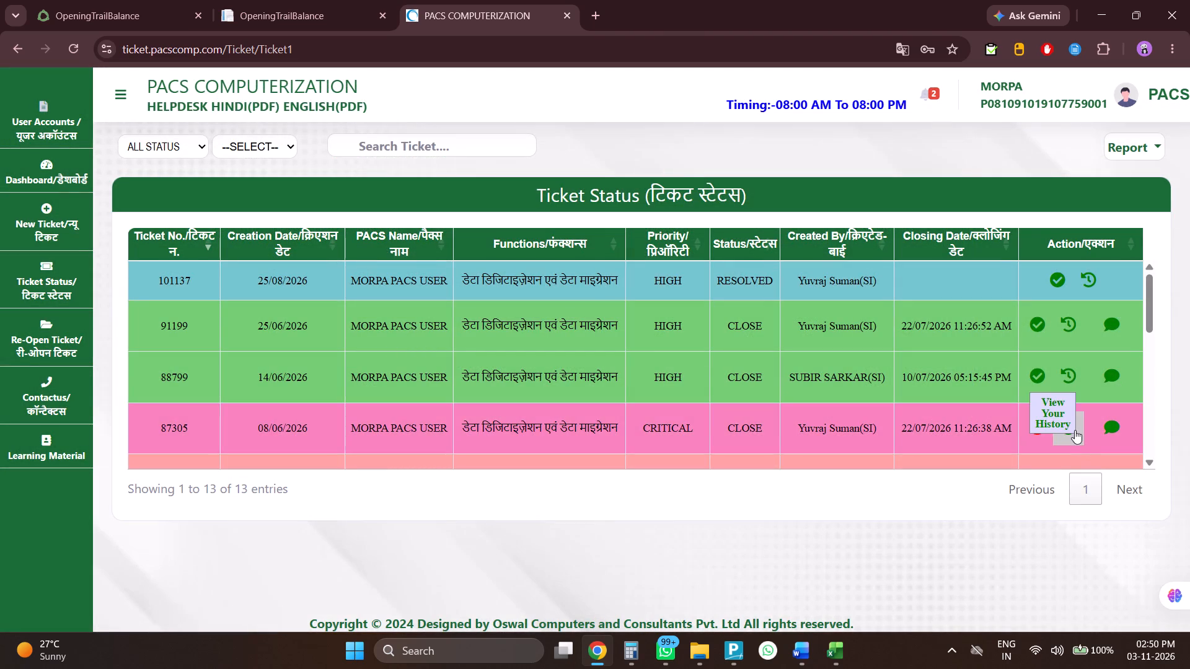
Read all the history remarks of ticket 87305 and highlight the ERP ID in its ticket details.
left_click(1075, 430)
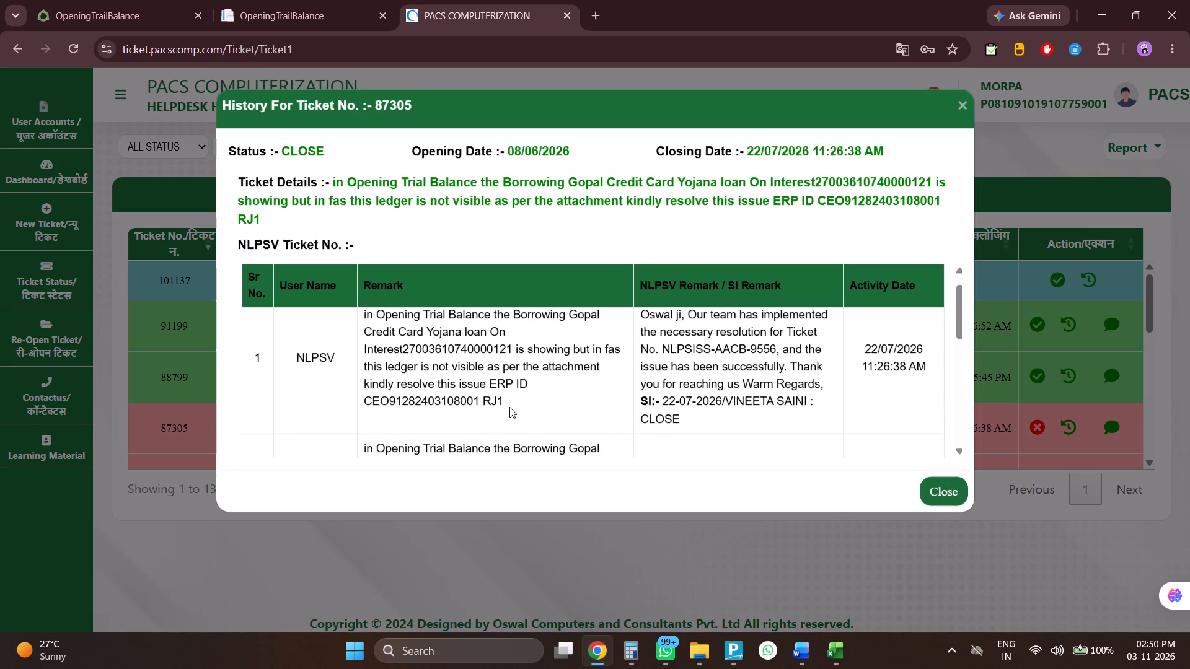
scroll(509, 407, "down", 6)
scroll(509, 407, "up", 7)
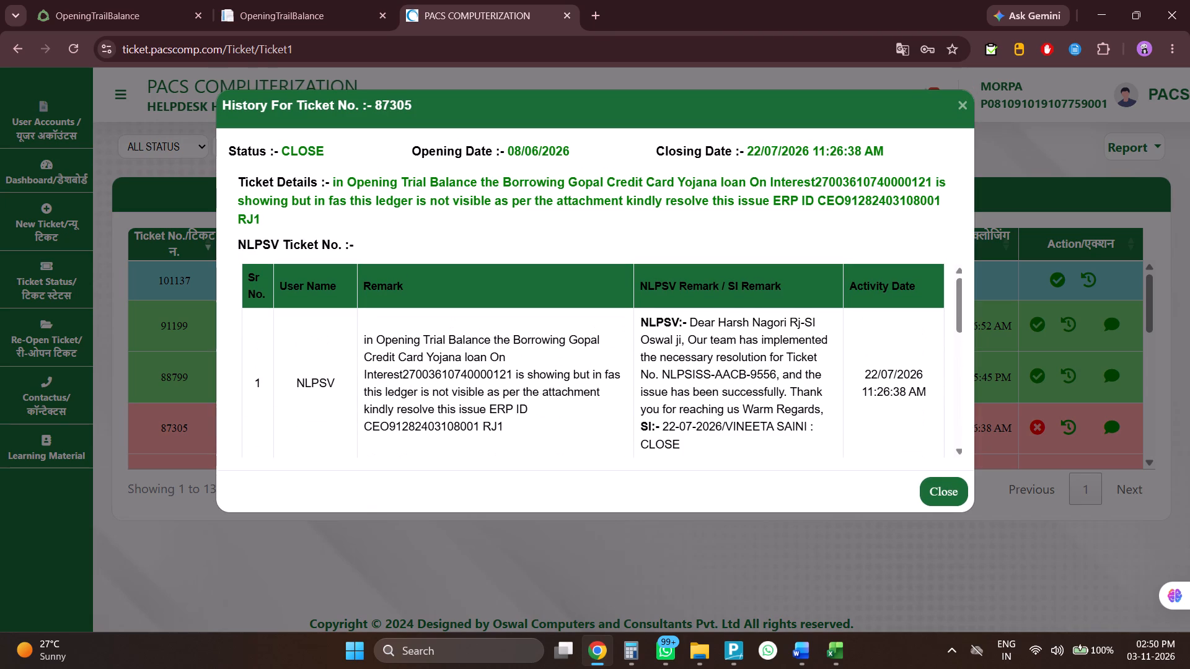
scroll(509, 407, "down", 3)
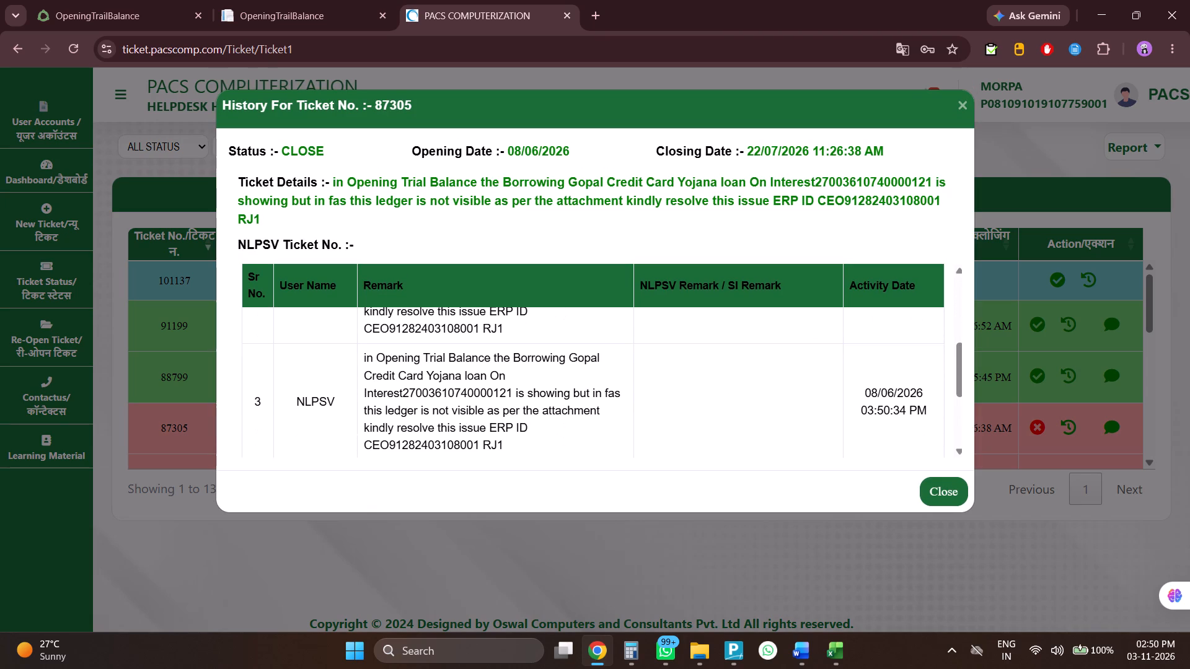
scroll(509, 407, "down", 3)
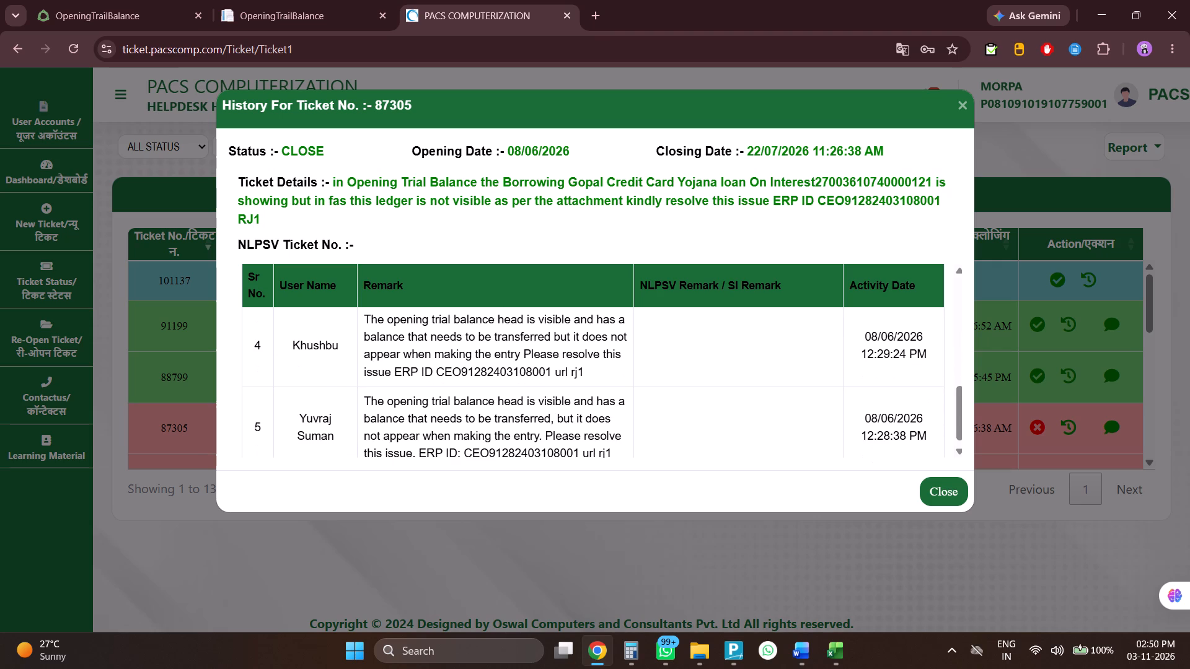
scroll(509, 407, "down", 2)
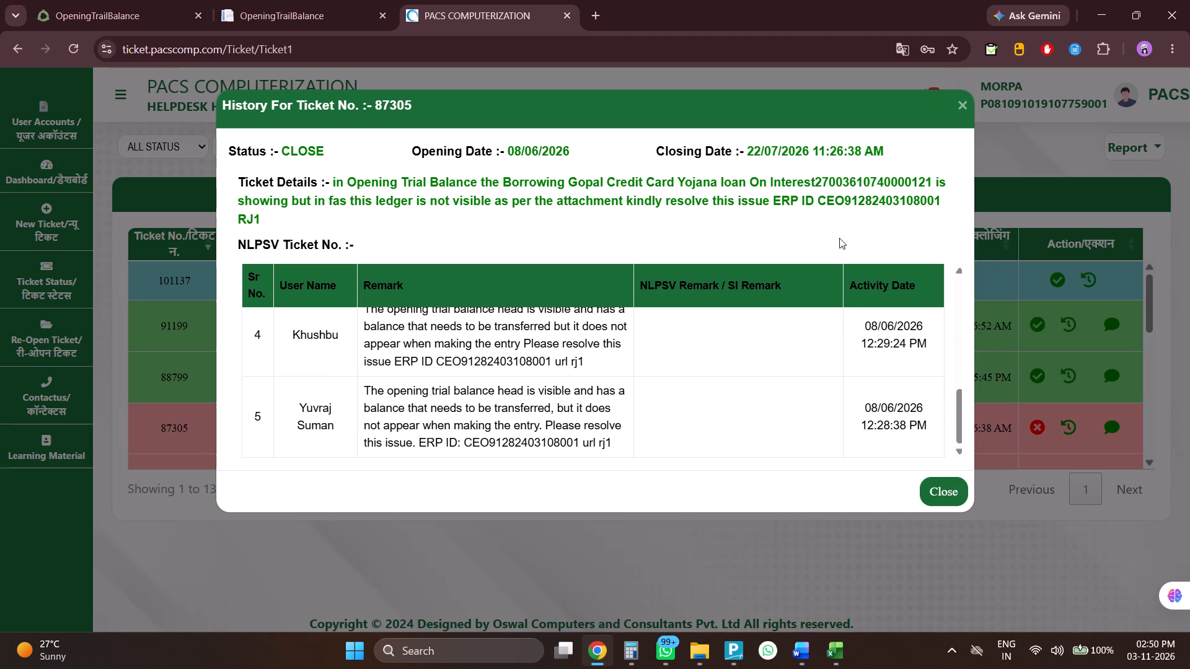
scroll(545, 401, "up", 9)
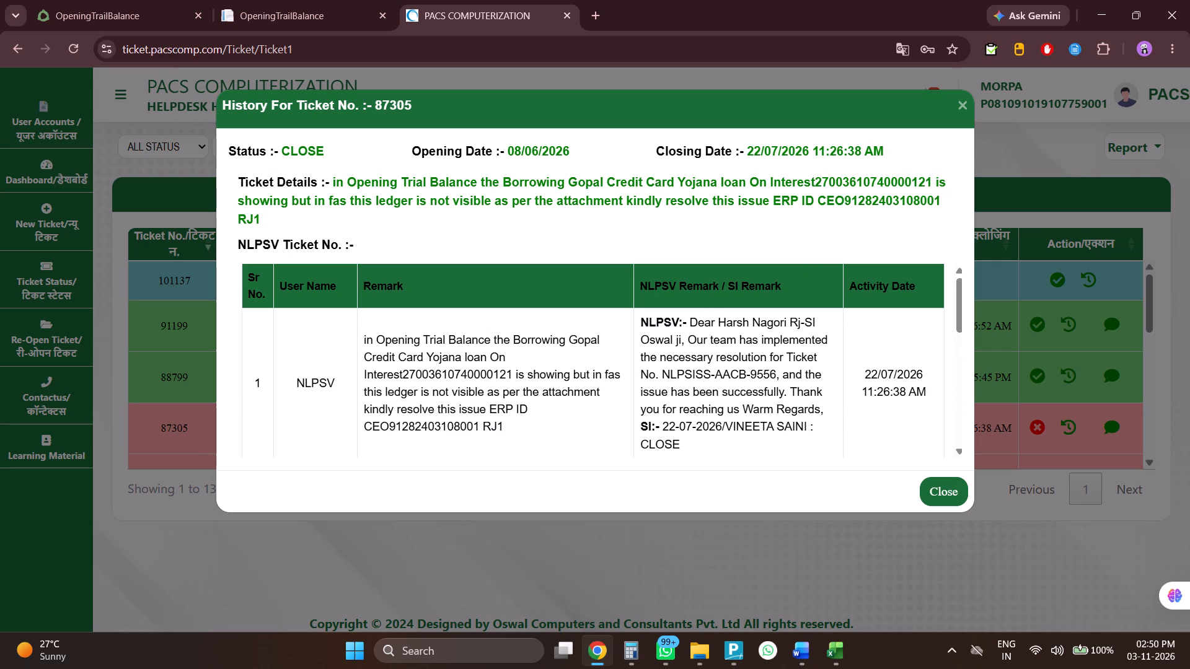
scroll(495, 370, "down", 14)
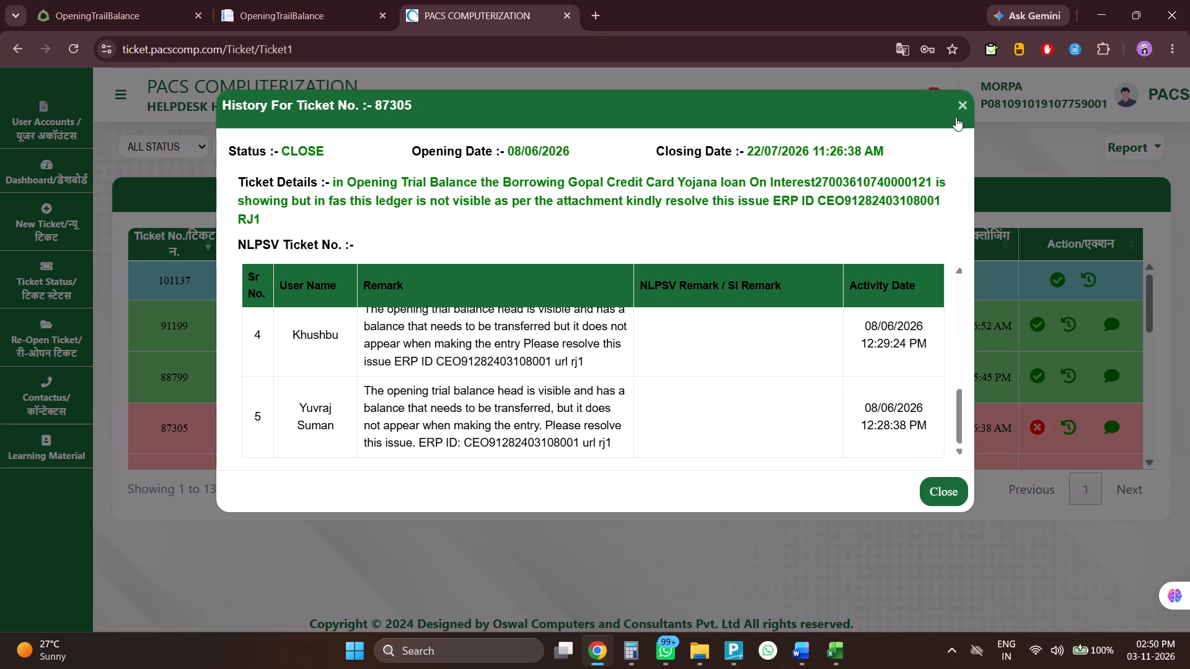
left_click_drag(851, 199, 930, 208)
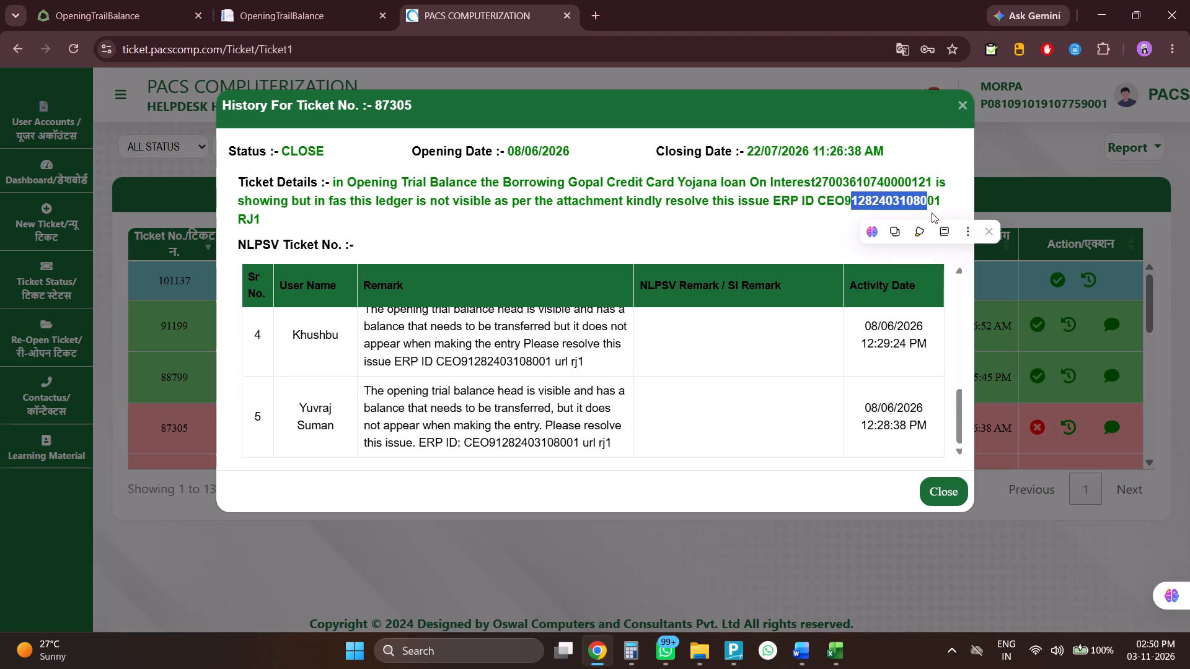
left_click(961, 107)
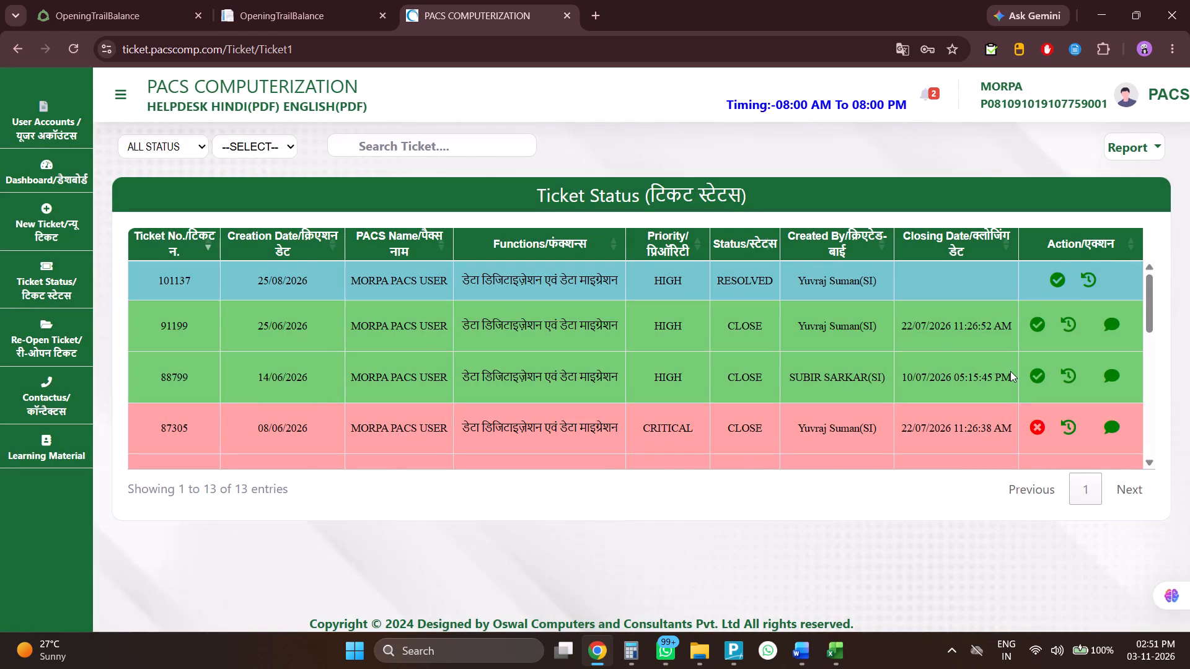
Reopen the history of ticket 87305, check its earliest remarks and return to the ticket list.
scroll(1010, 371, "down", 2)
left_click(1070, 281)
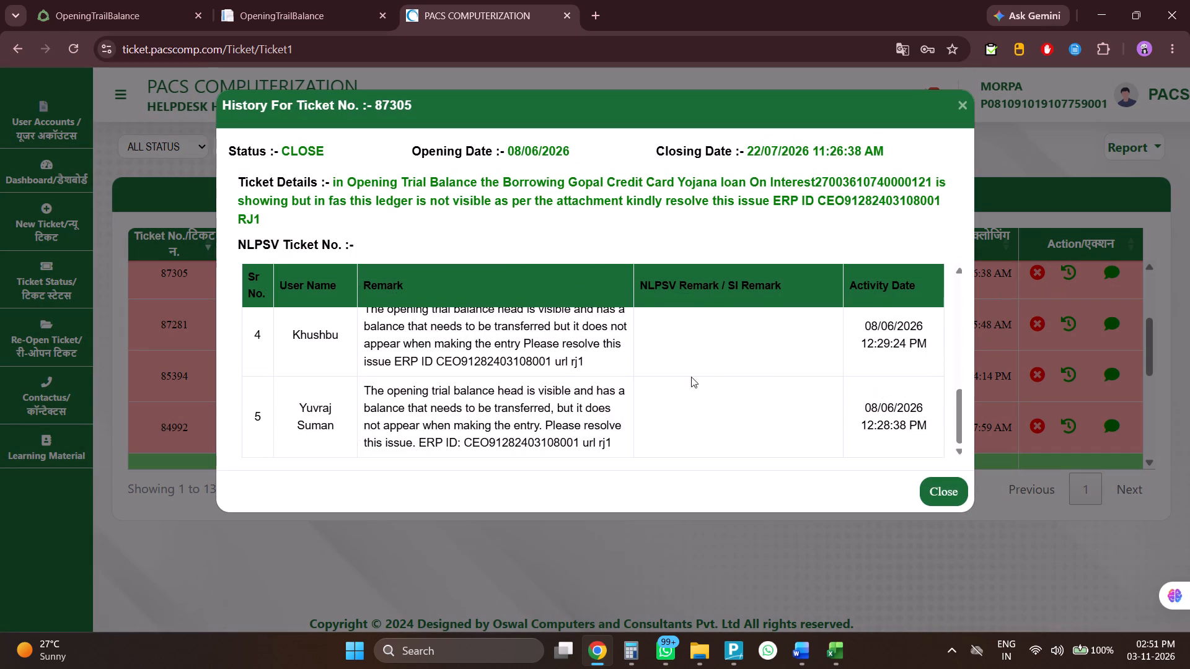
scroll(680, 380, "down", 5)
left_click(962, 110)
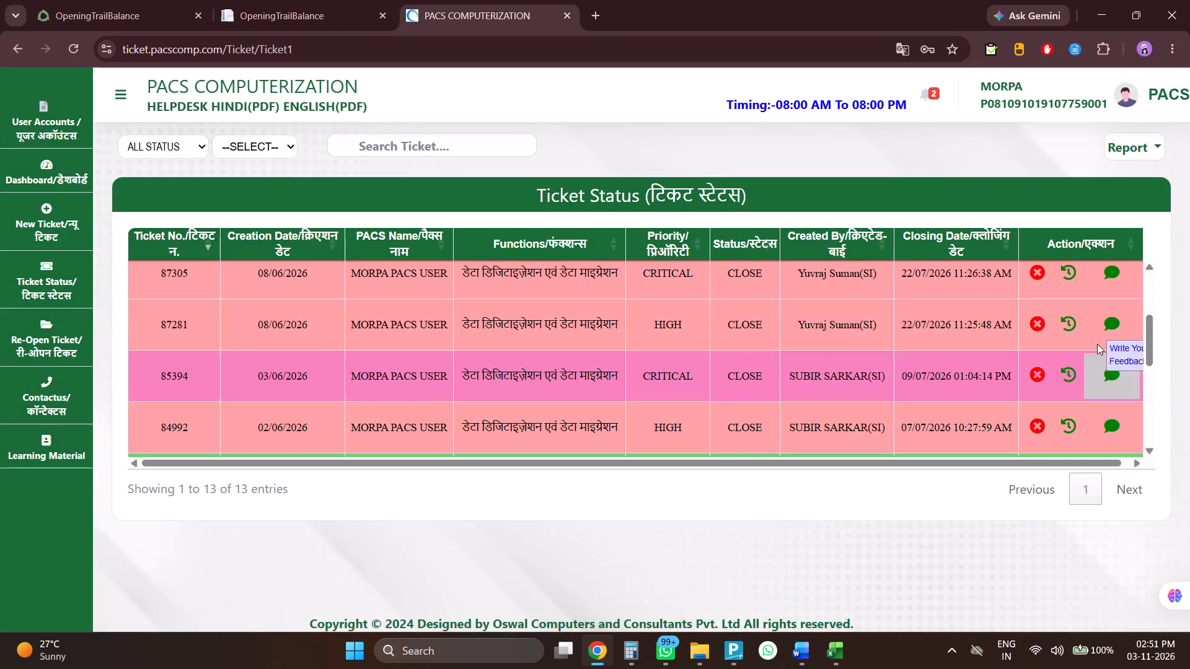
Review the history and remarks of ticket 87281, then return to the ticket list.
left_click(1068, 320)
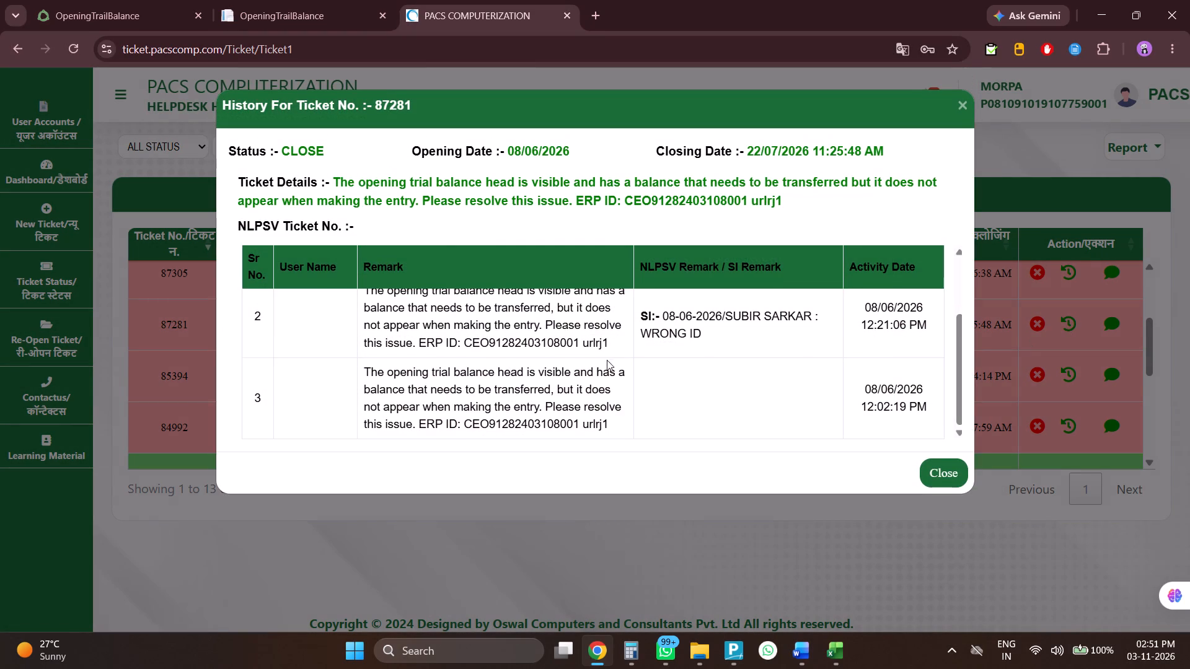
scroll(595, 362, "down", 5)
scroll(594, 363, "up", 5)
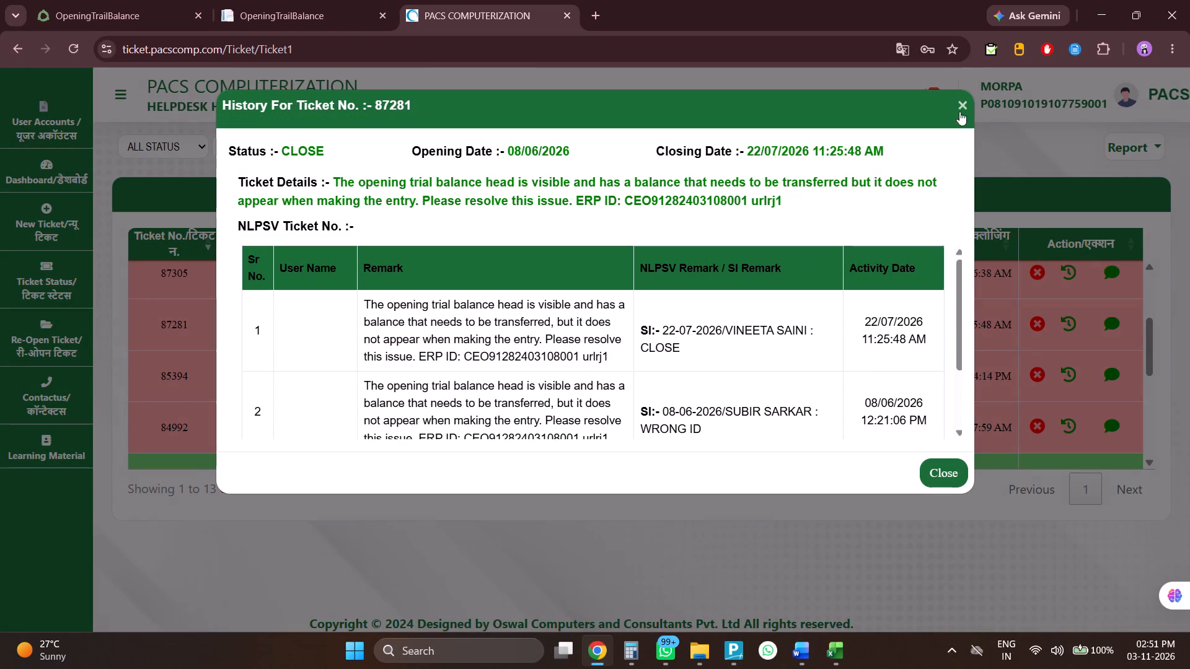
left_click(964, 105)
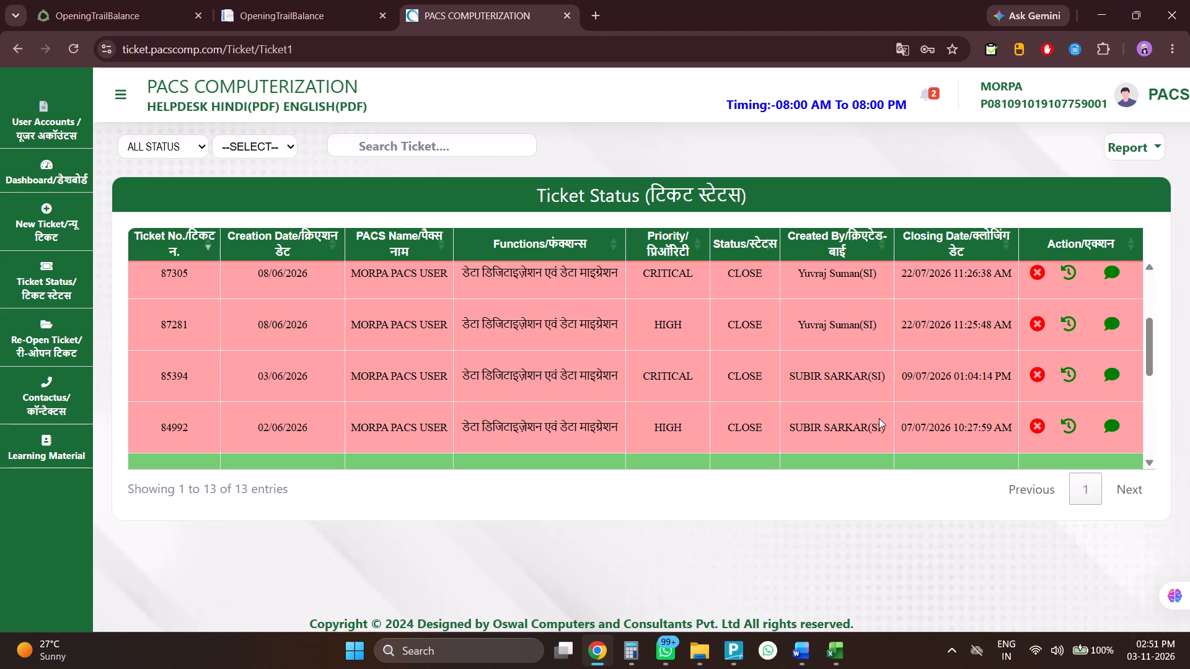
Look through the ticket list and open the history of ticket 84184.
scroll(1021, 400, "up", 2)
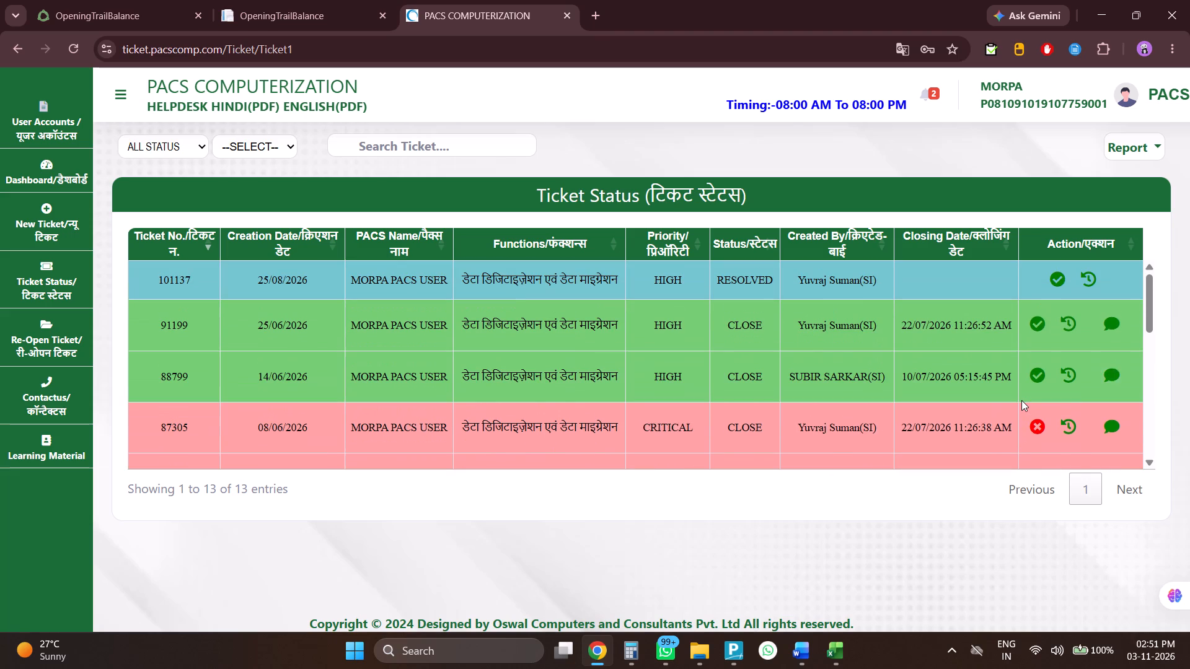
scroll(1021, 400, "up", 2)
scroll(1021, 400, "down", 1)
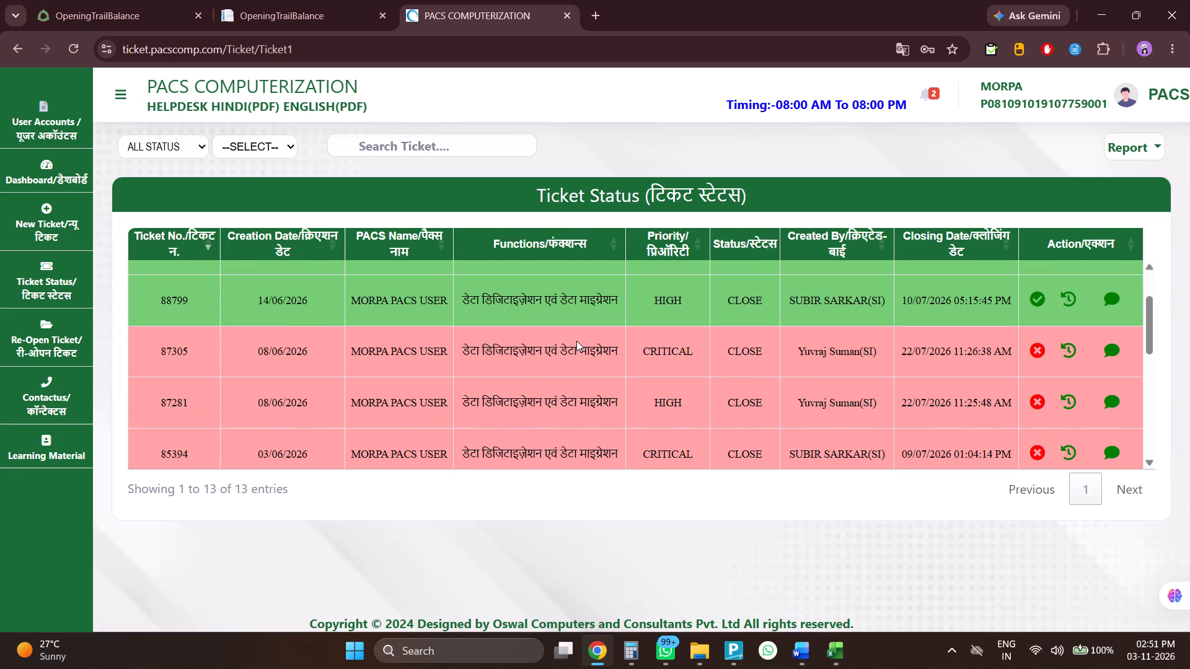
scroll(612, 341, "down", 3)
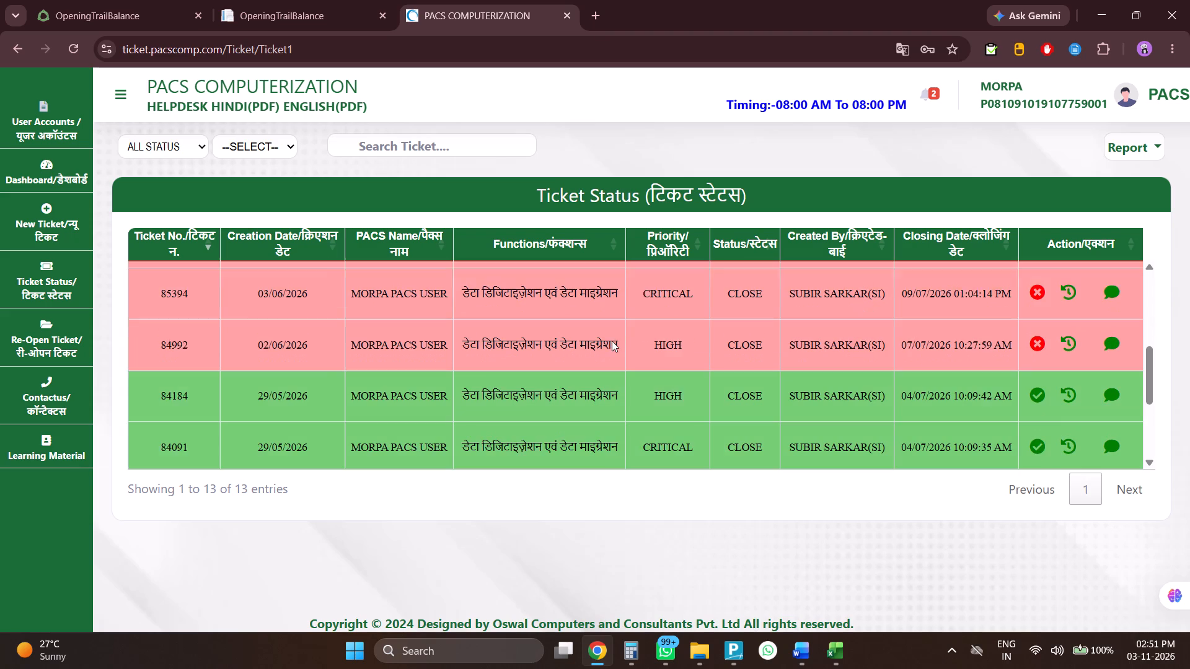
left_click(1064, 325)
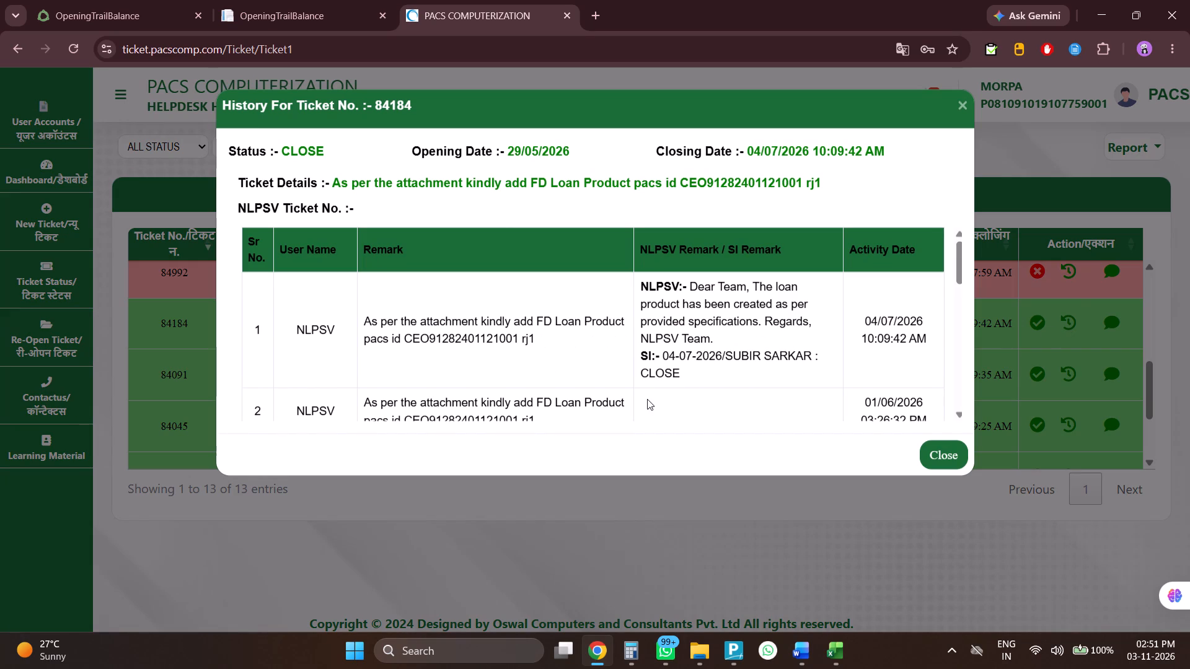
Compare ticket 84184's PACS ID with the ID in the Word document ID PASSWORD, highlight it in the ticket details and close the history.
key("alt+Tab")
key("alt+Tab")
key("alt+Tab")
key("alt+Tab")
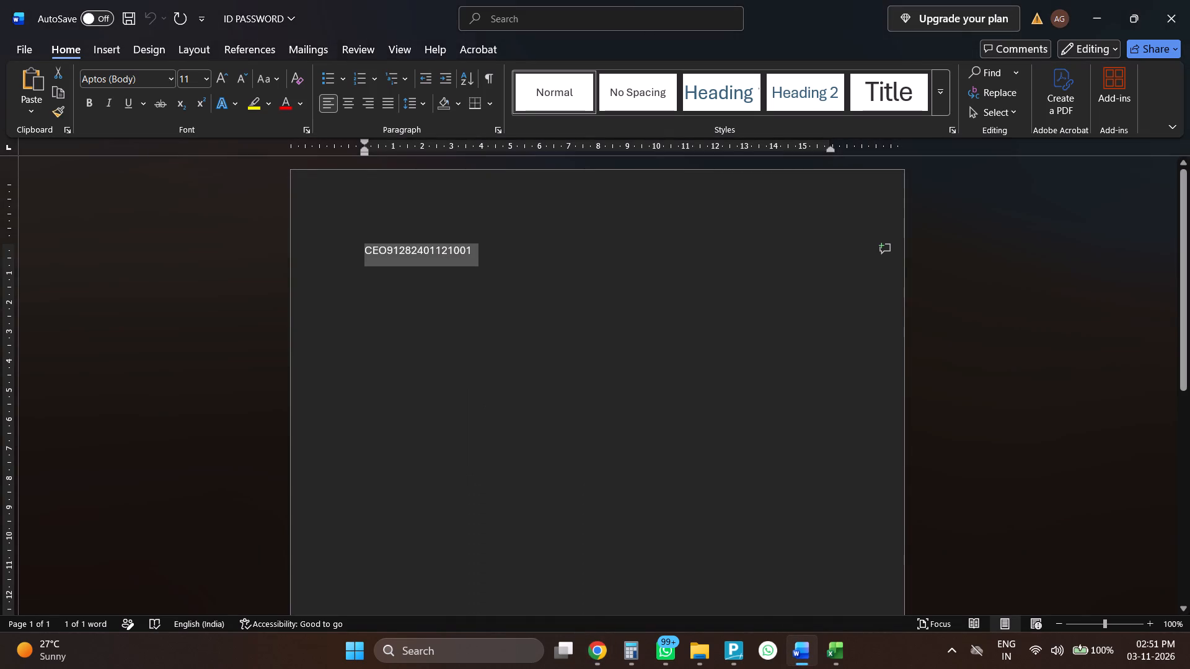
key("alt+Tab")
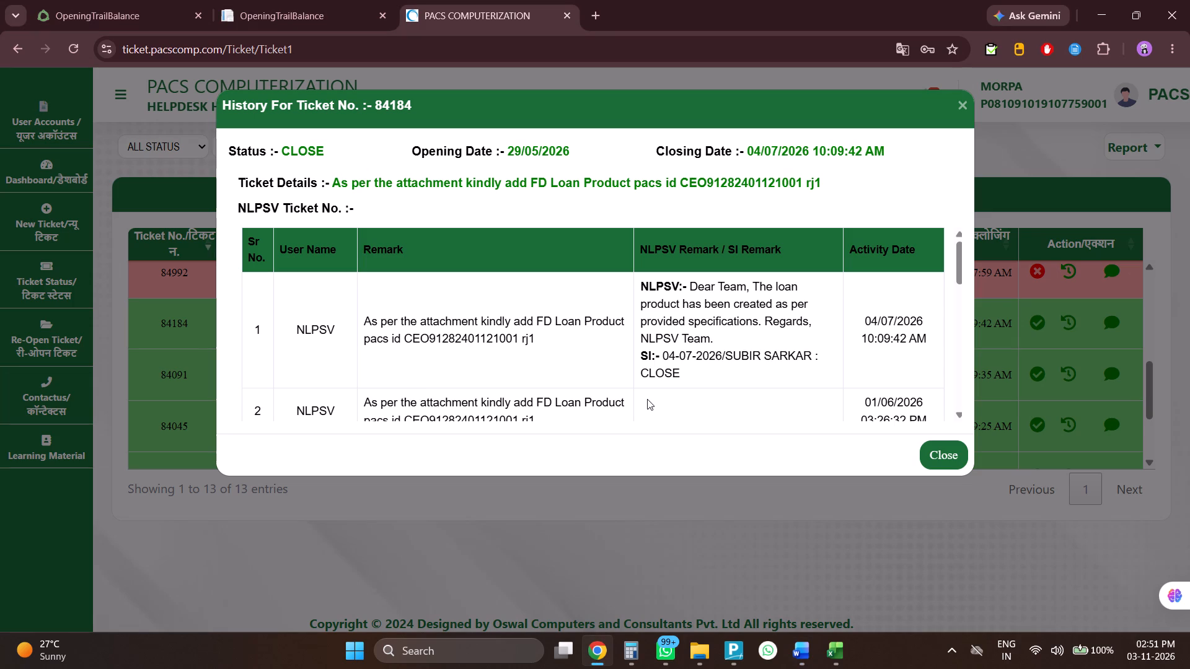
key("alt+Tab")
key("alt+Tab")
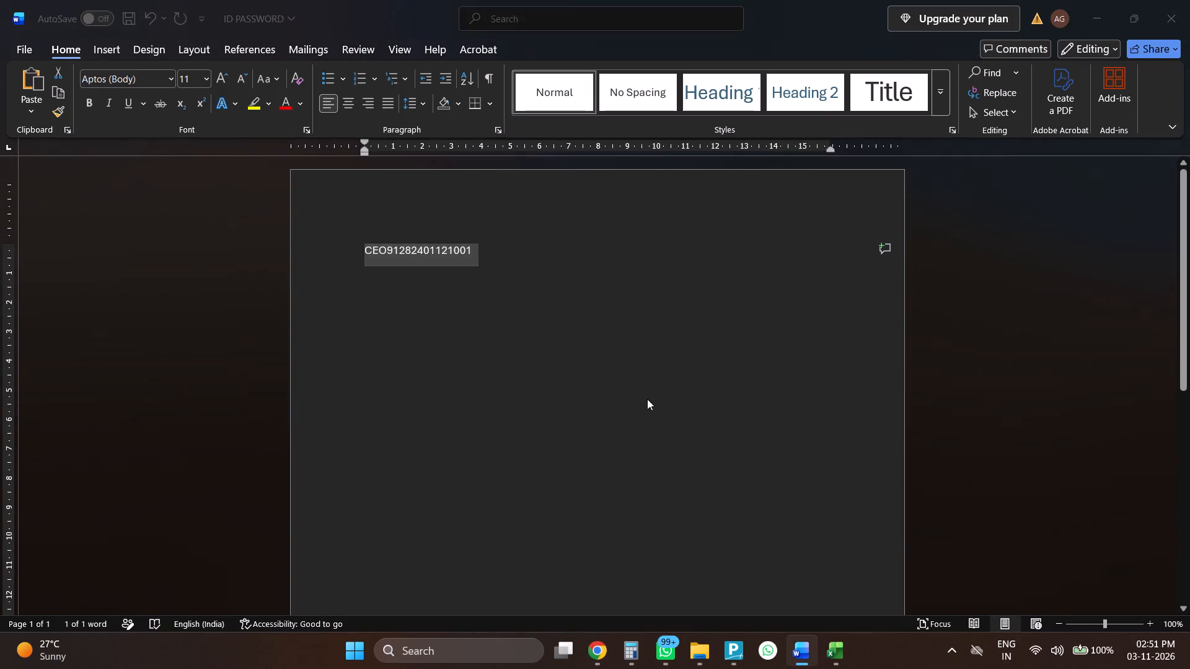
key("alt+Tab")
key("alt+Tab")
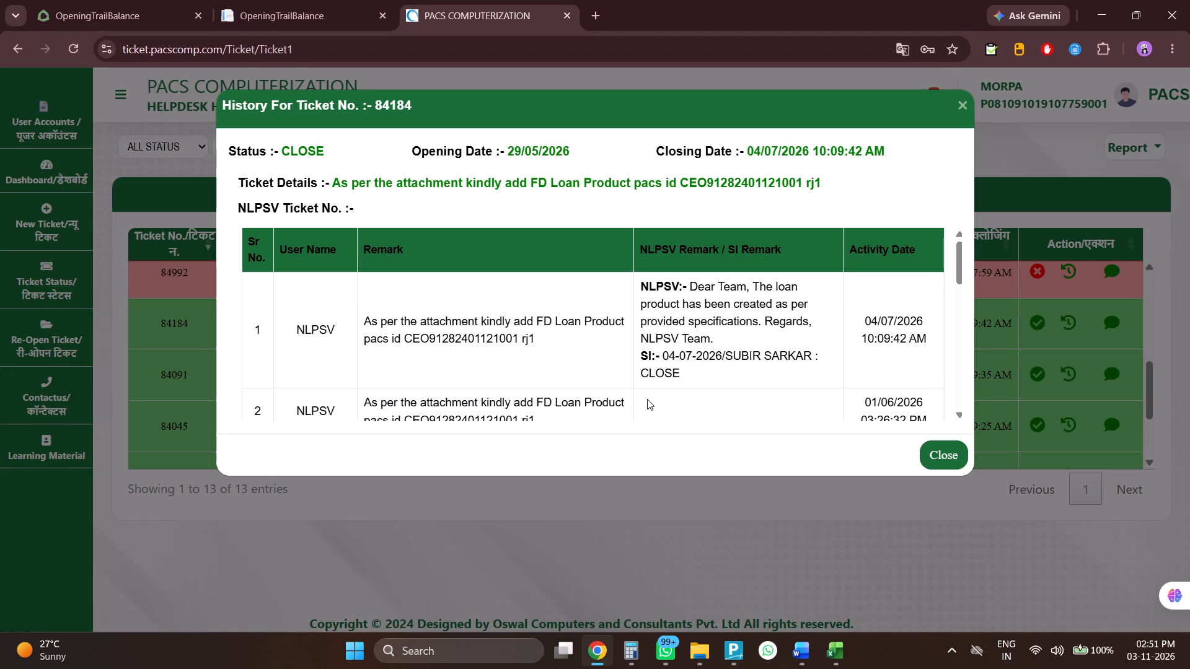
left_click_drag(795, 178, 708, 173)
left_click(967, 104)
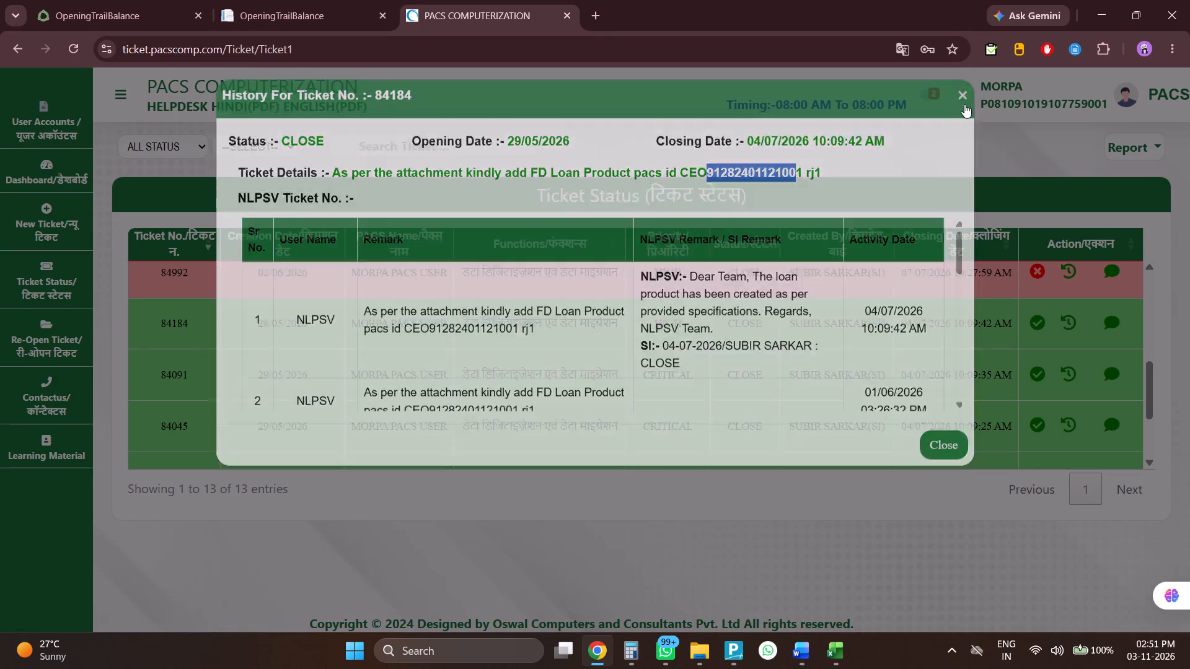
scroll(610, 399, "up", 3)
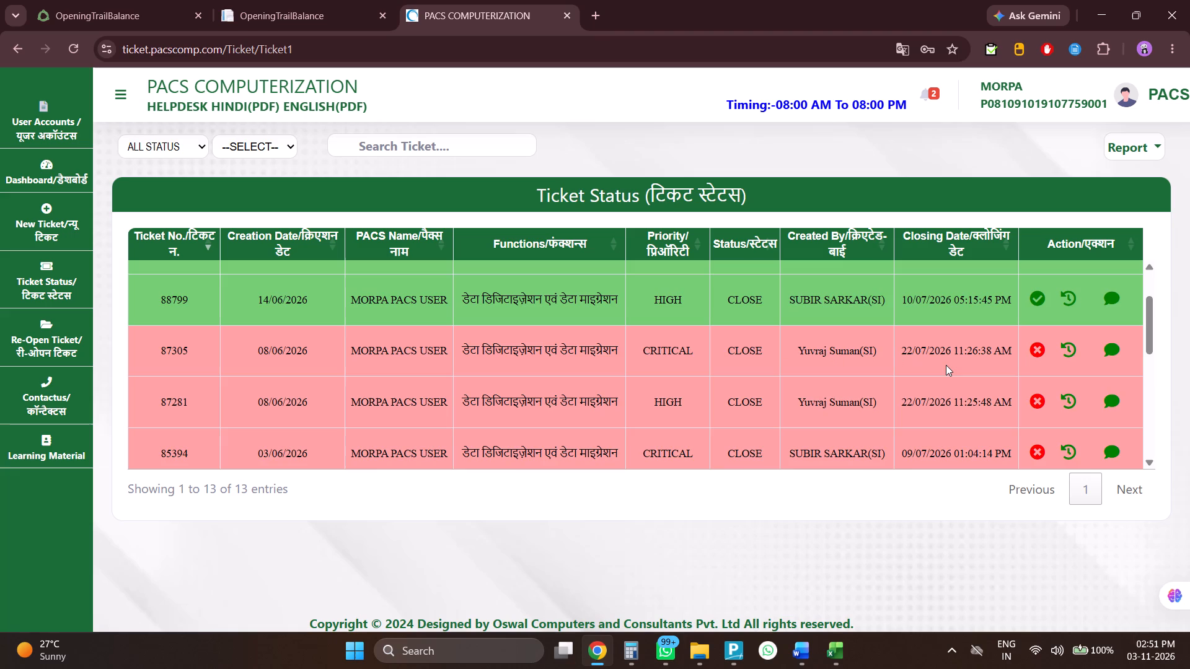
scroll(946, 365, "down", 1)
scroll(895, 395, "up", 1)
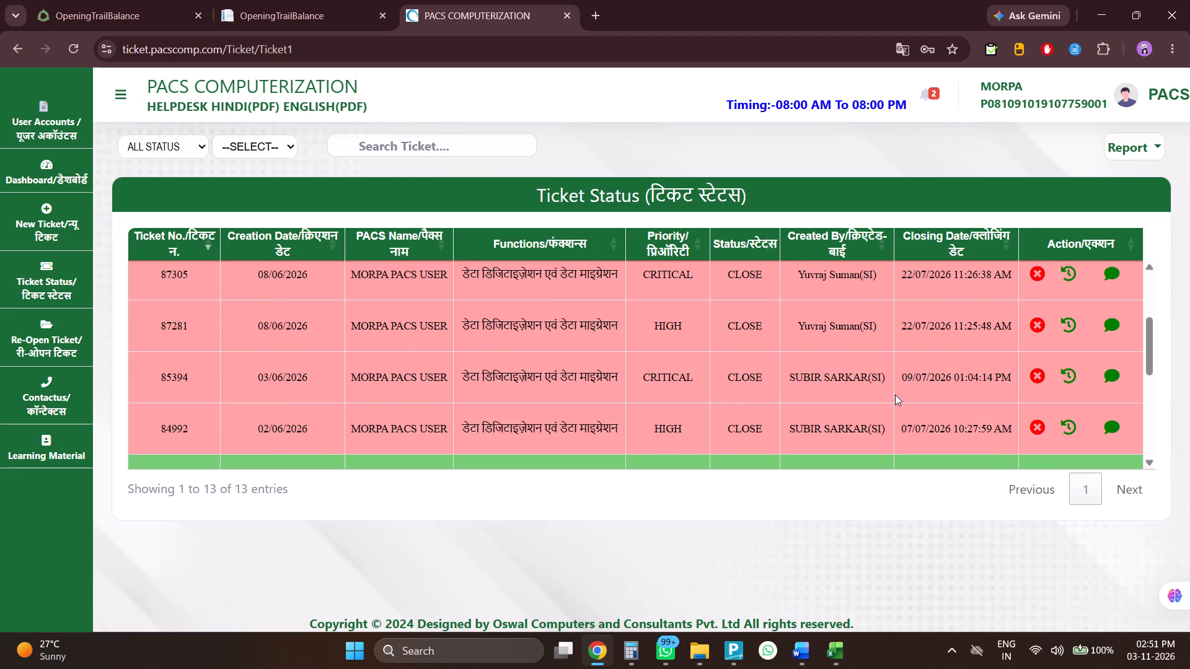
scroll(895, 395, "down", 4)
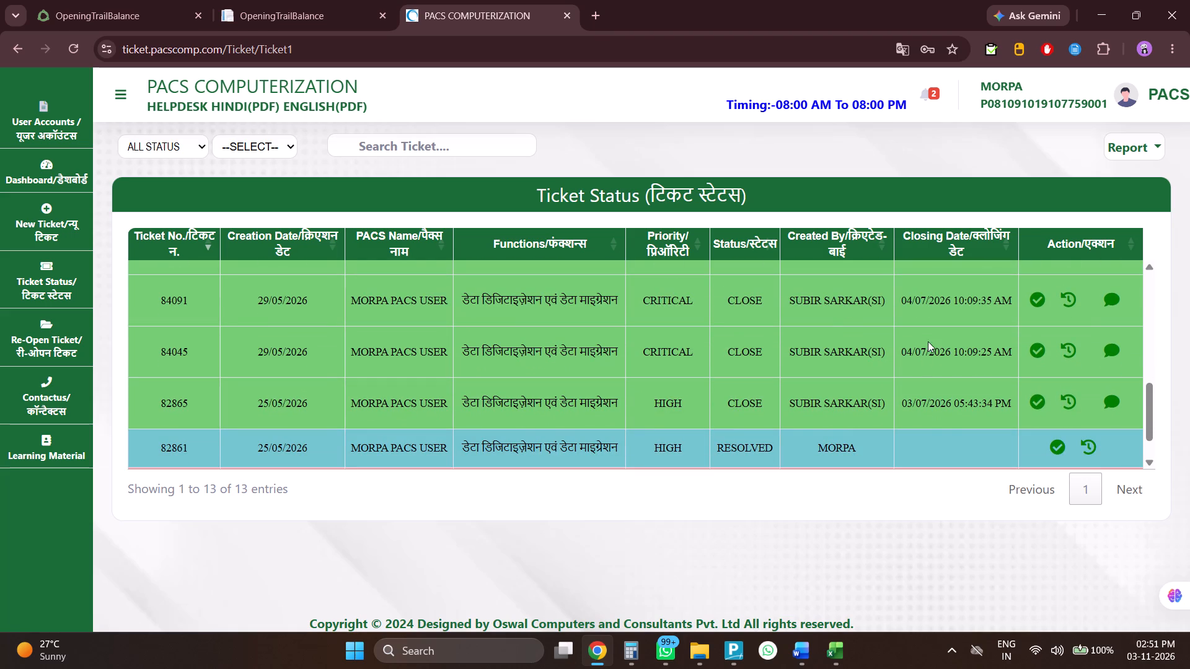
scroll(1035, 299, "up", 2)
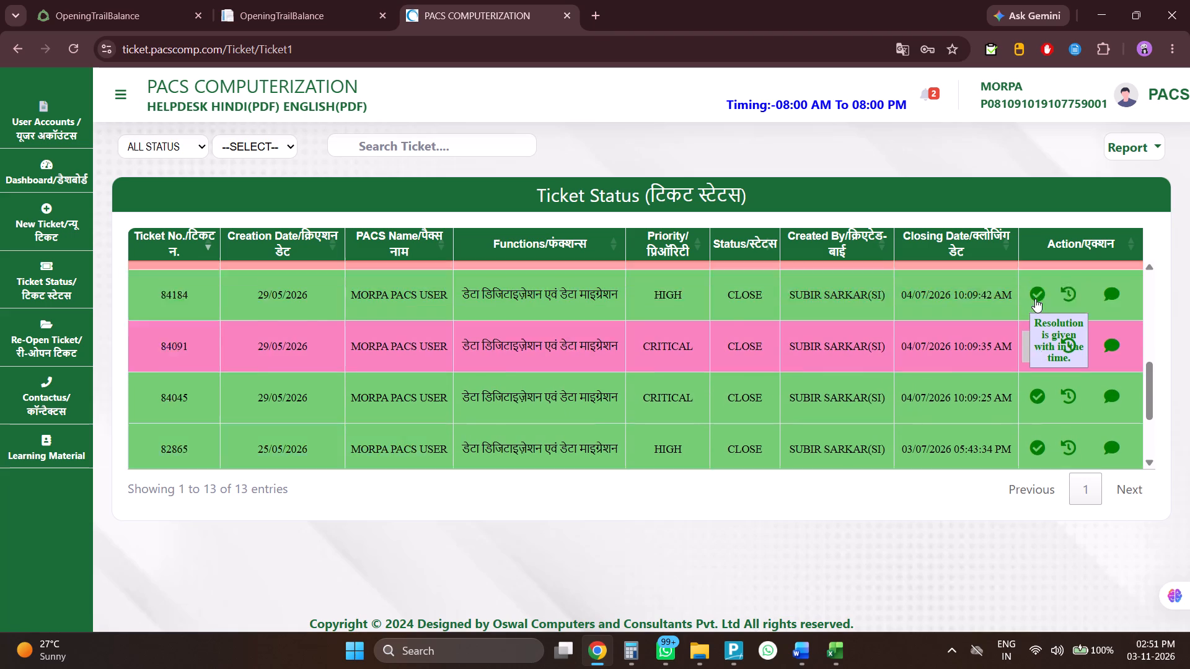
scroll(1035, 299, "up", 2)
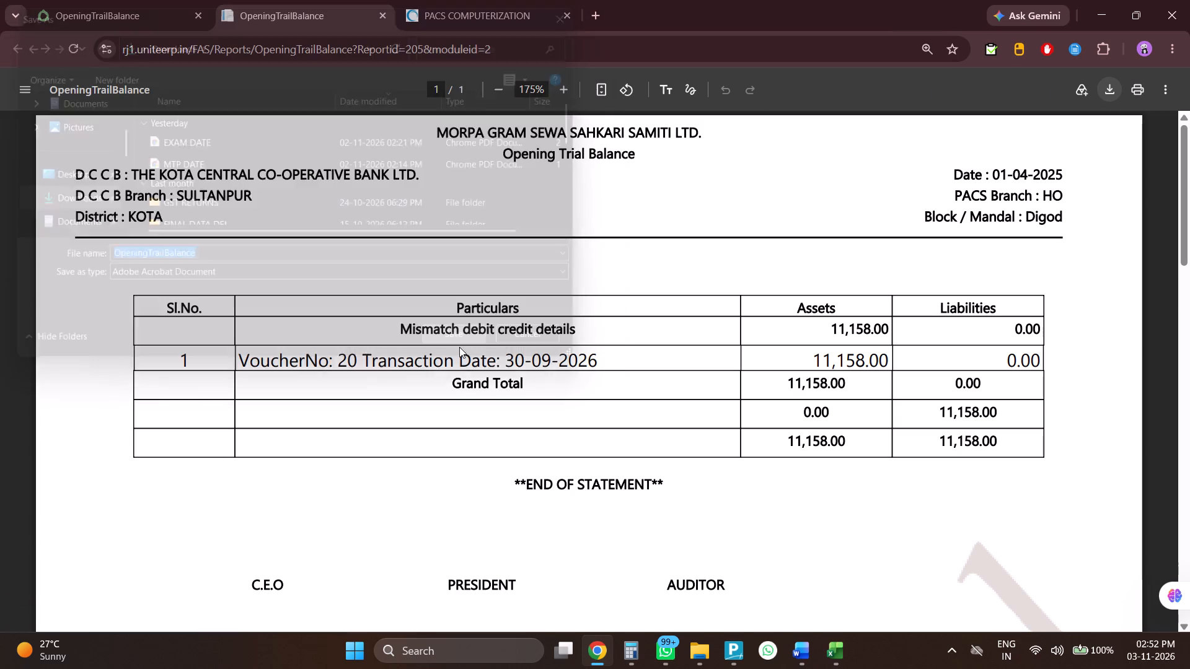
Return to the new ticket form and set Issue Type to ERP and SubIssue Type to OPENING TRIAL BALANCE REPORT MISMATCH ISSUE.
left_click(548, 0)
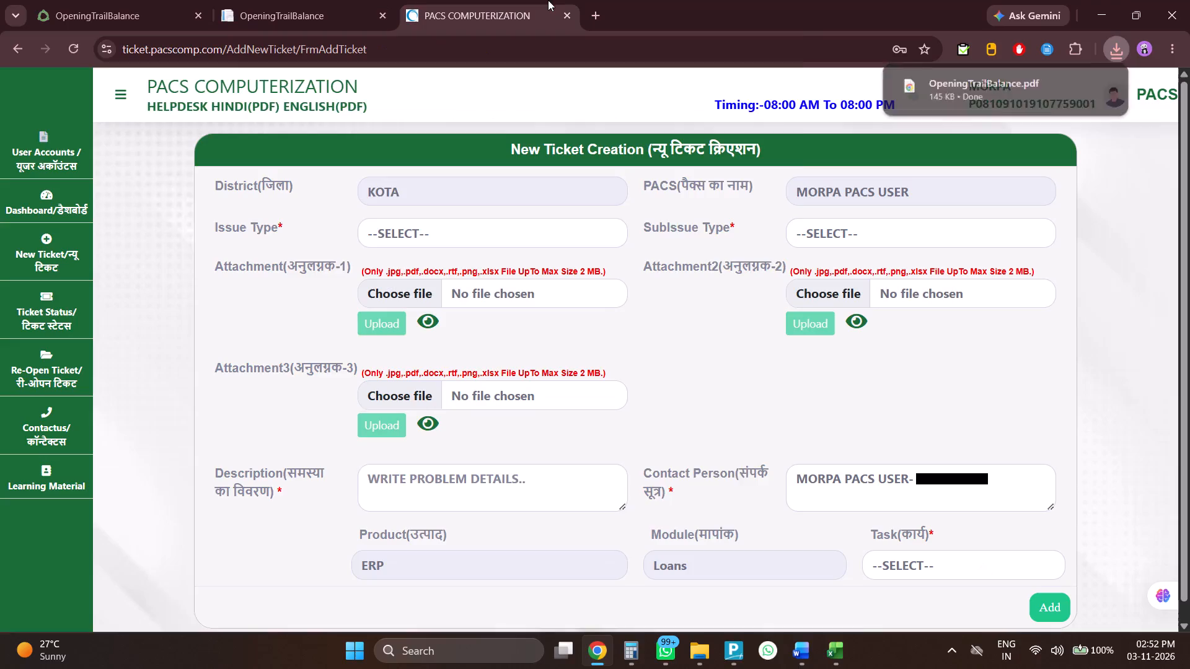
left_click(792, 15)
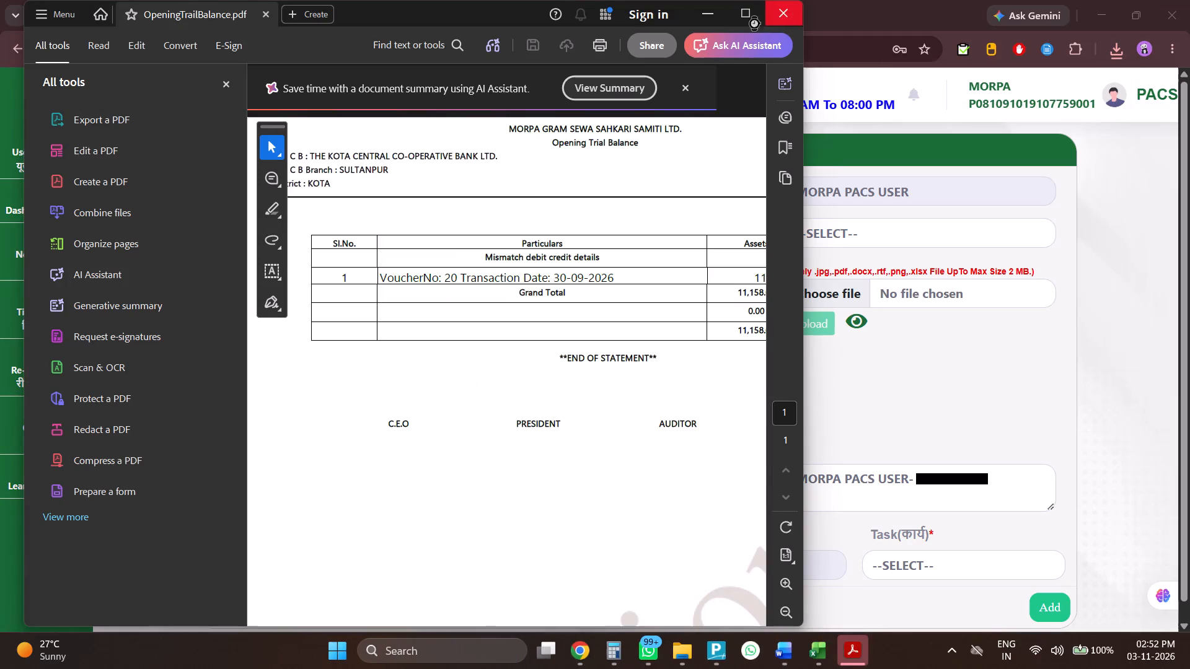
left_click(409, 240)
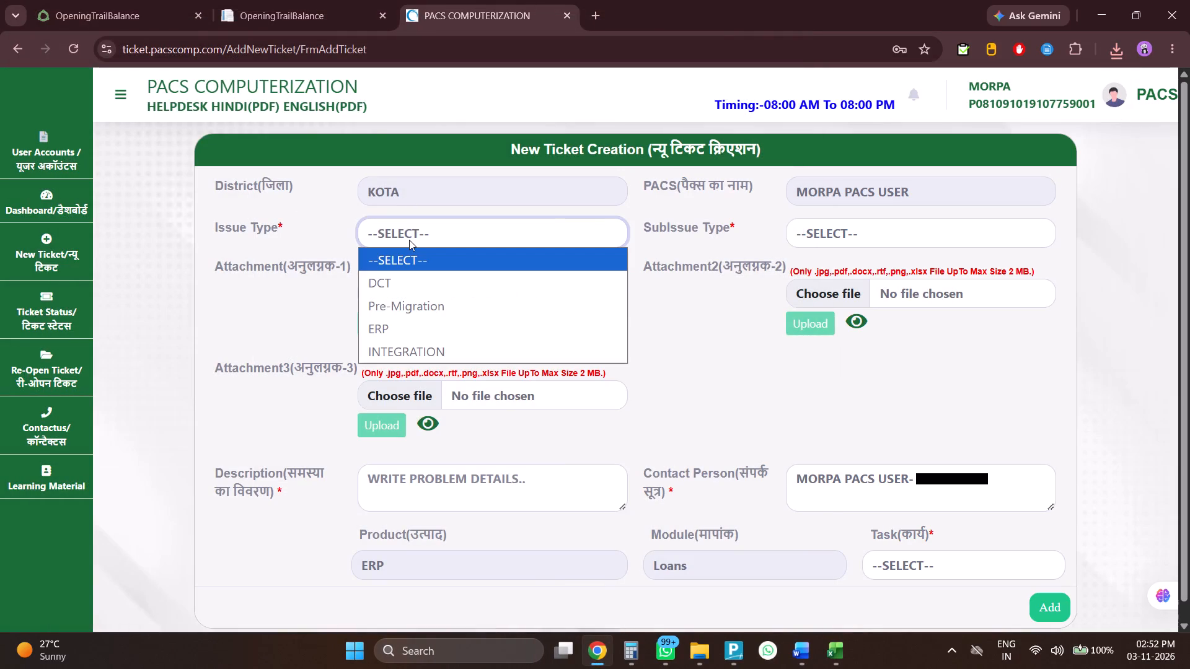
left_click(402, 331)
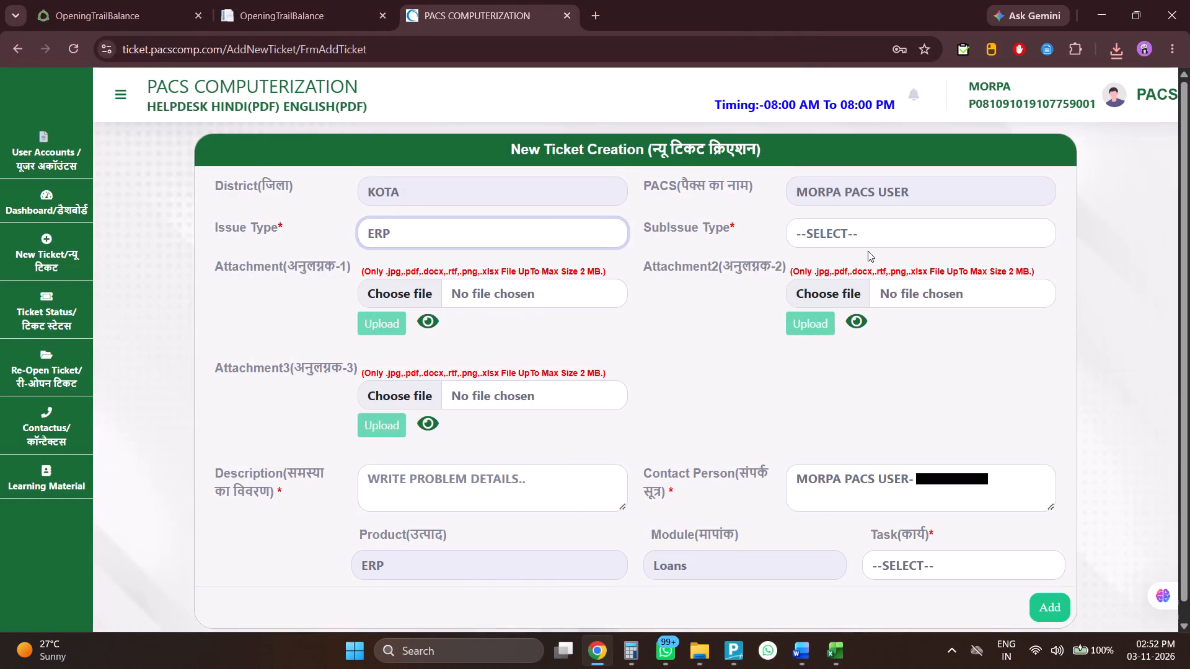
left_click(857, 232)
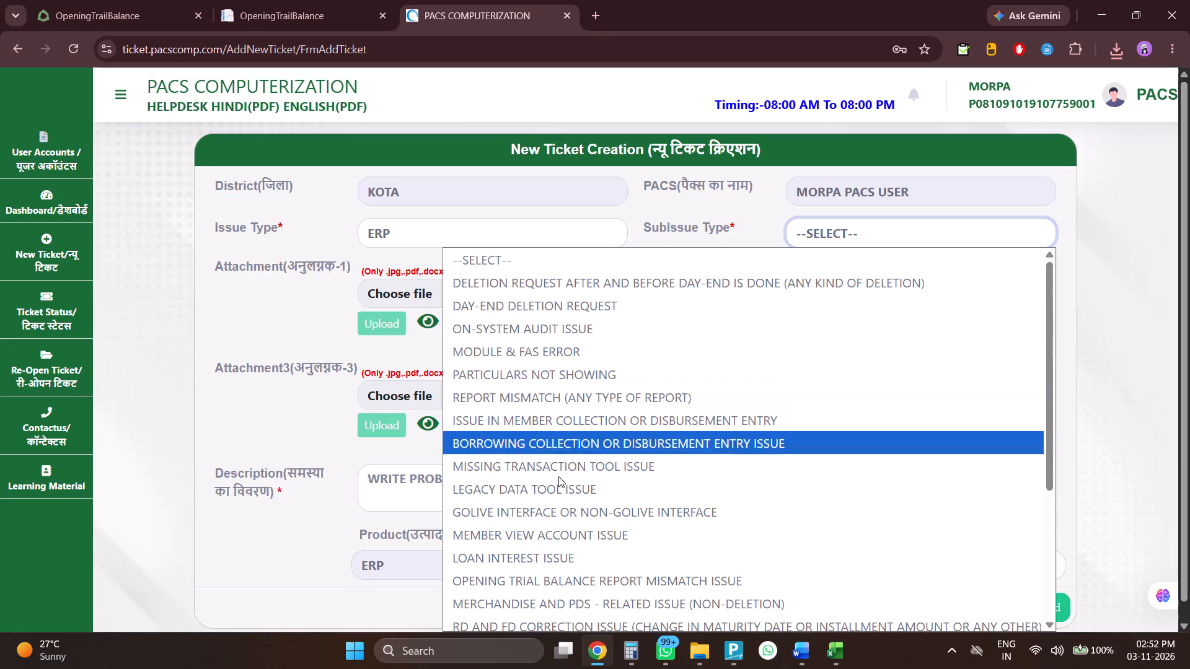
left_click(553, 574)
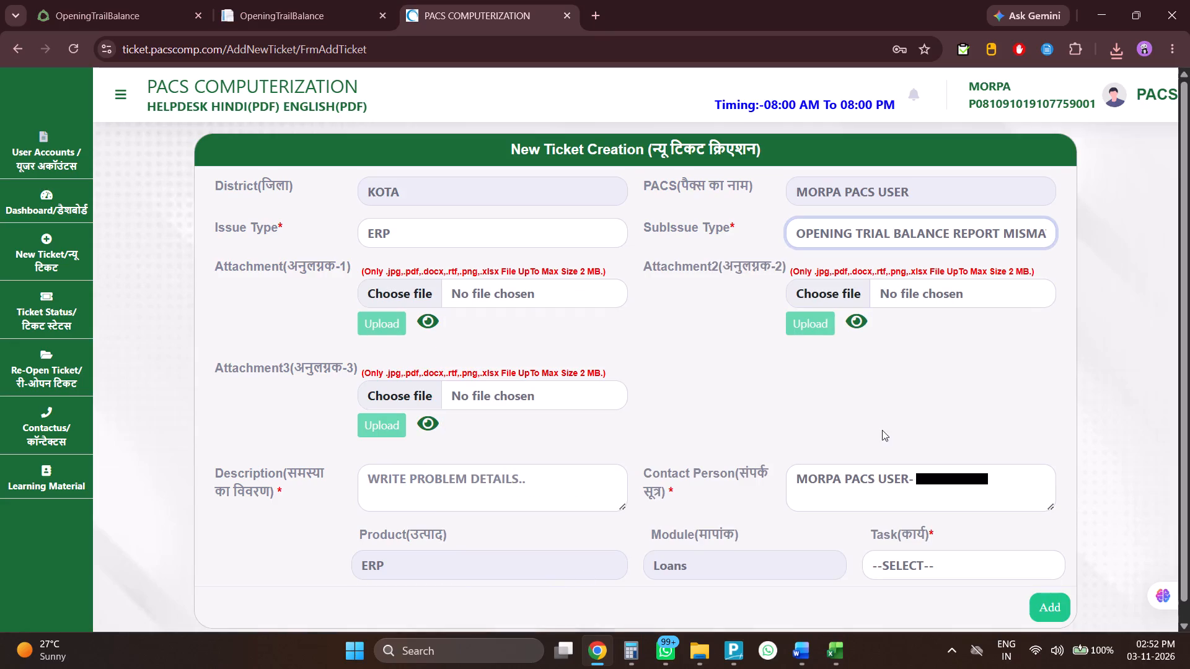
Choose the OpeningTrailBalance PDF from the Downloads folder as the ticket's first attachment.
left_click(423, 326)
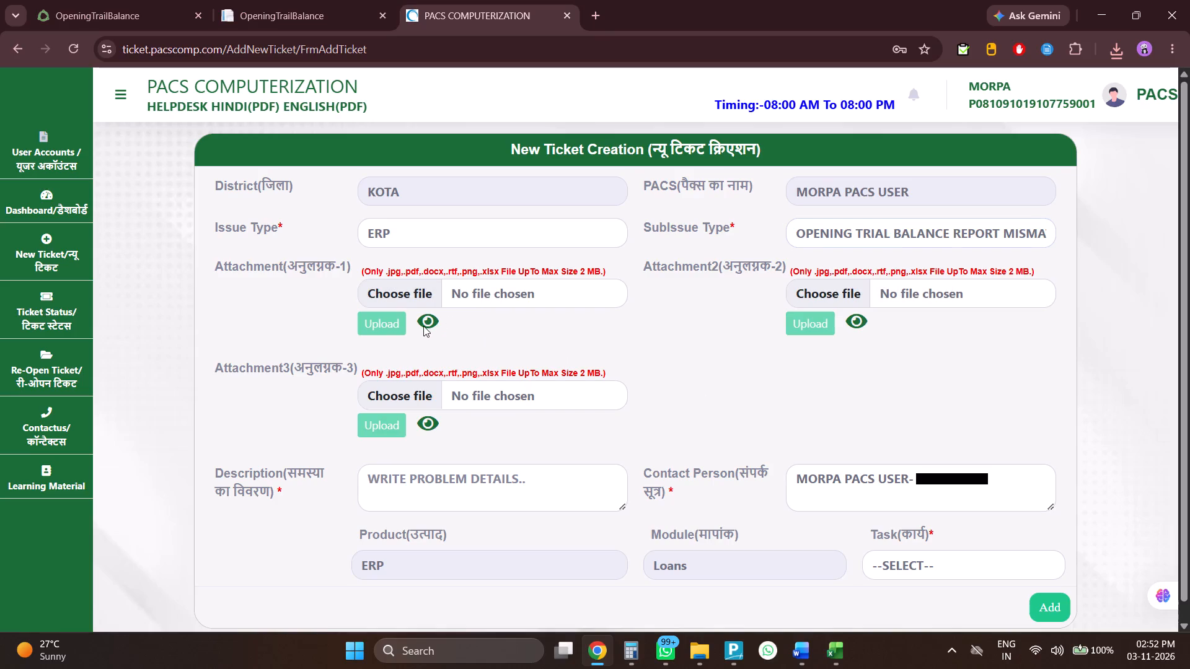
left_click(397, 330)
left_click(413, 278)
left_click(412, 291)
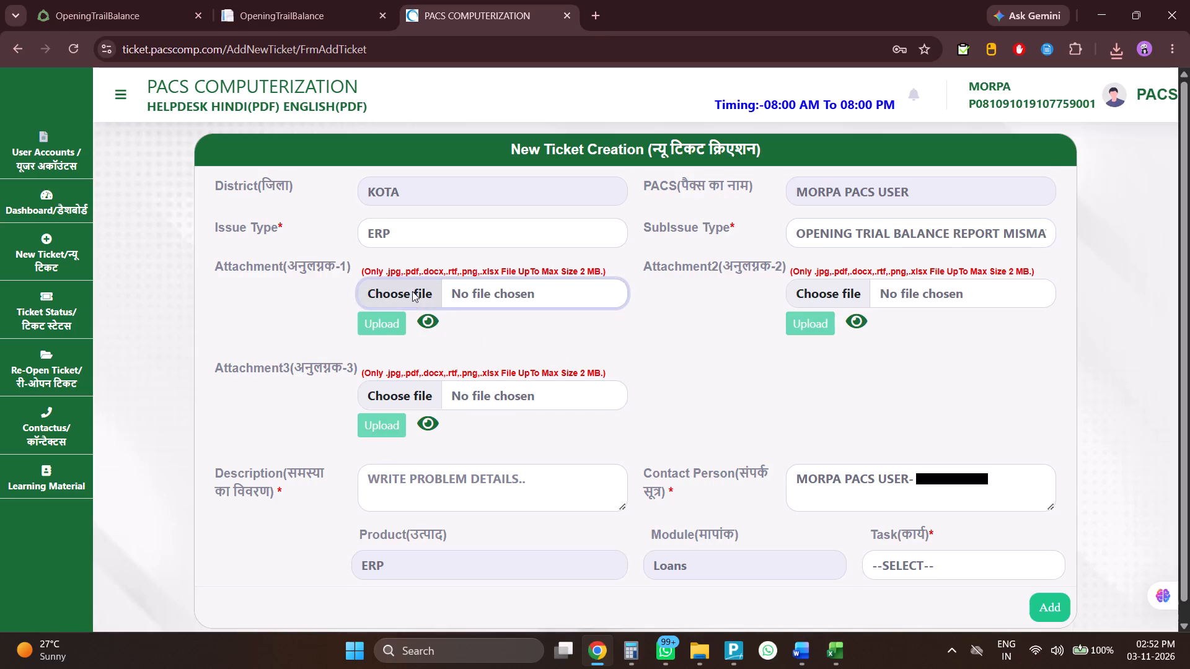
scroll(41, 226, "up", 4)
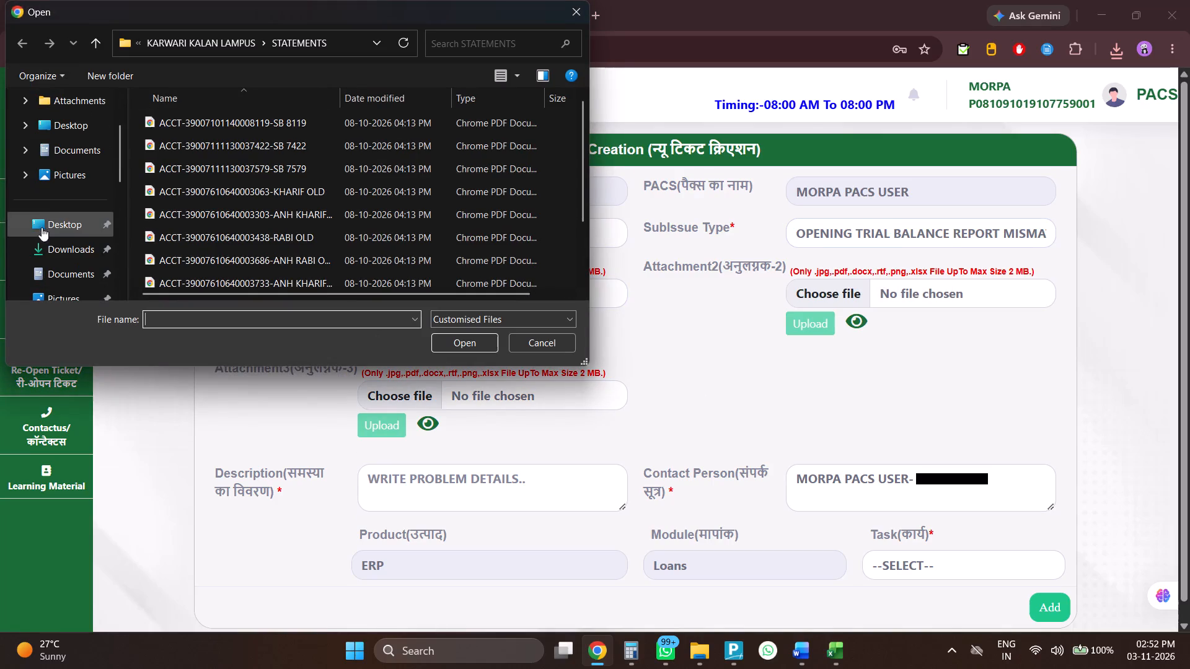
left_click(69, 242)
left_click(237, 145)
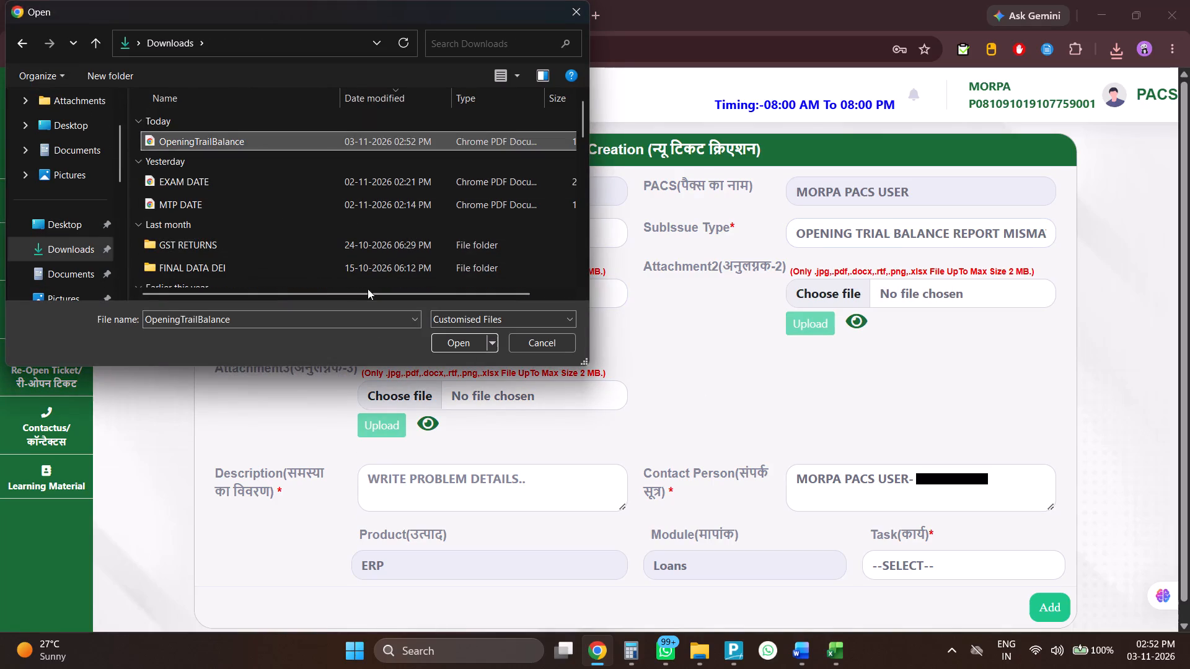
left_click(454, 342)
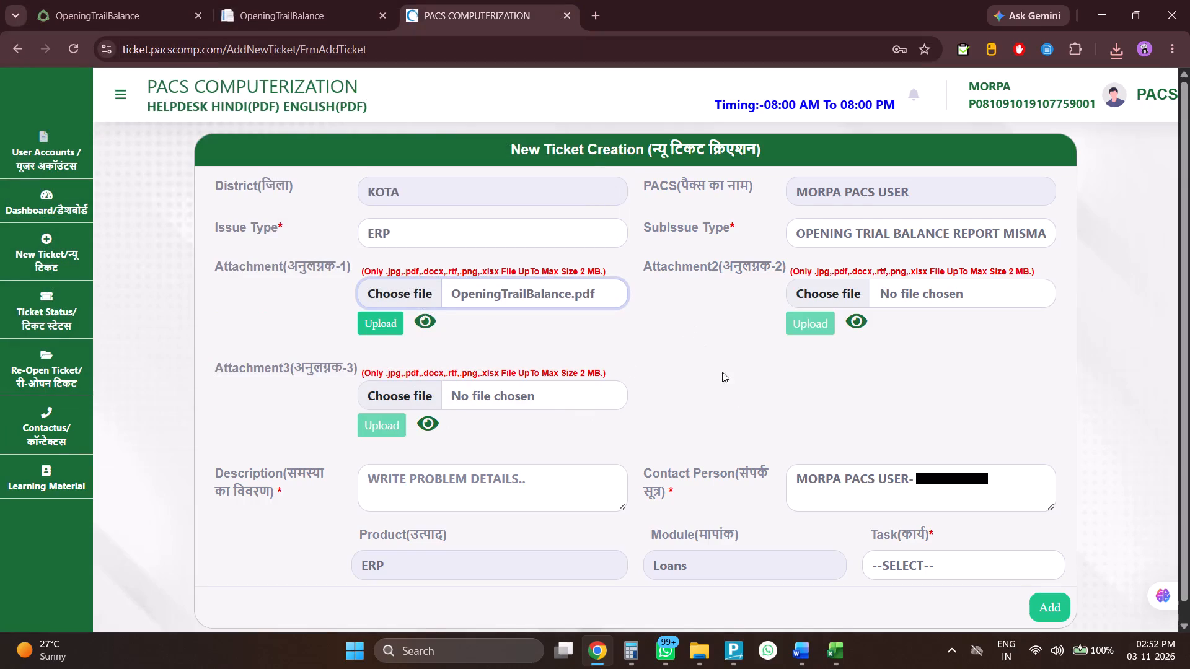
Begin the ticket description with "OPENING TRIAL IS NOT OPENING DUE TO MISMATCH".
scroll(539, 418, "down", 3)
left_click(410, 470)
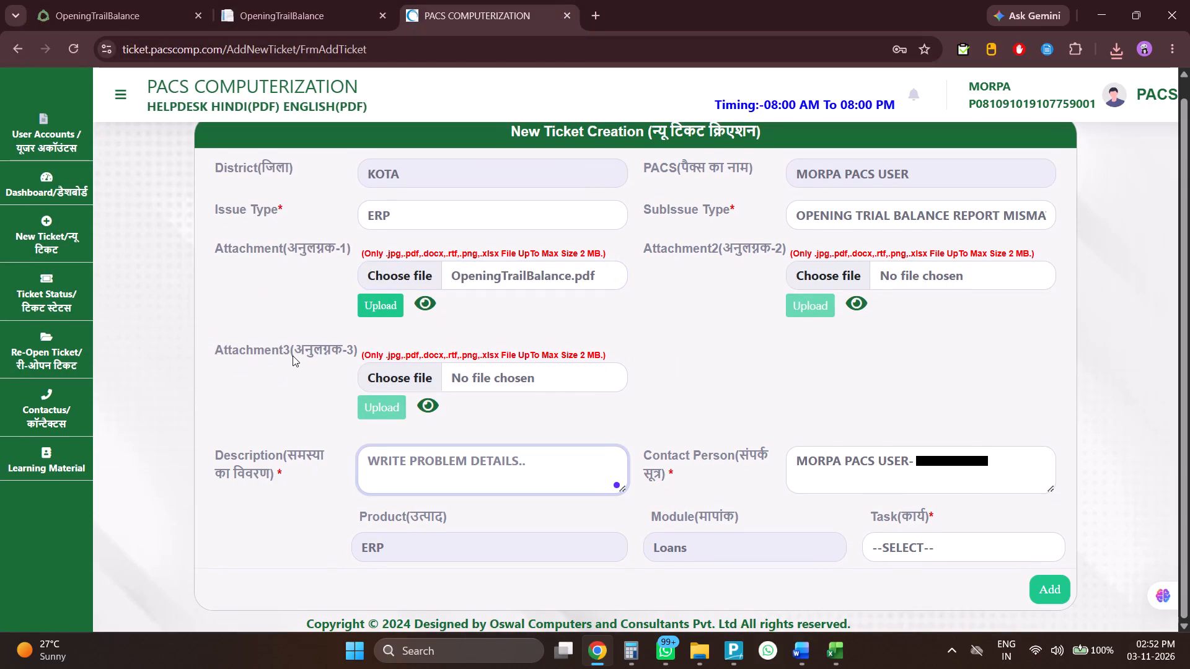
type("ope")
type("ning trail")
key("space")
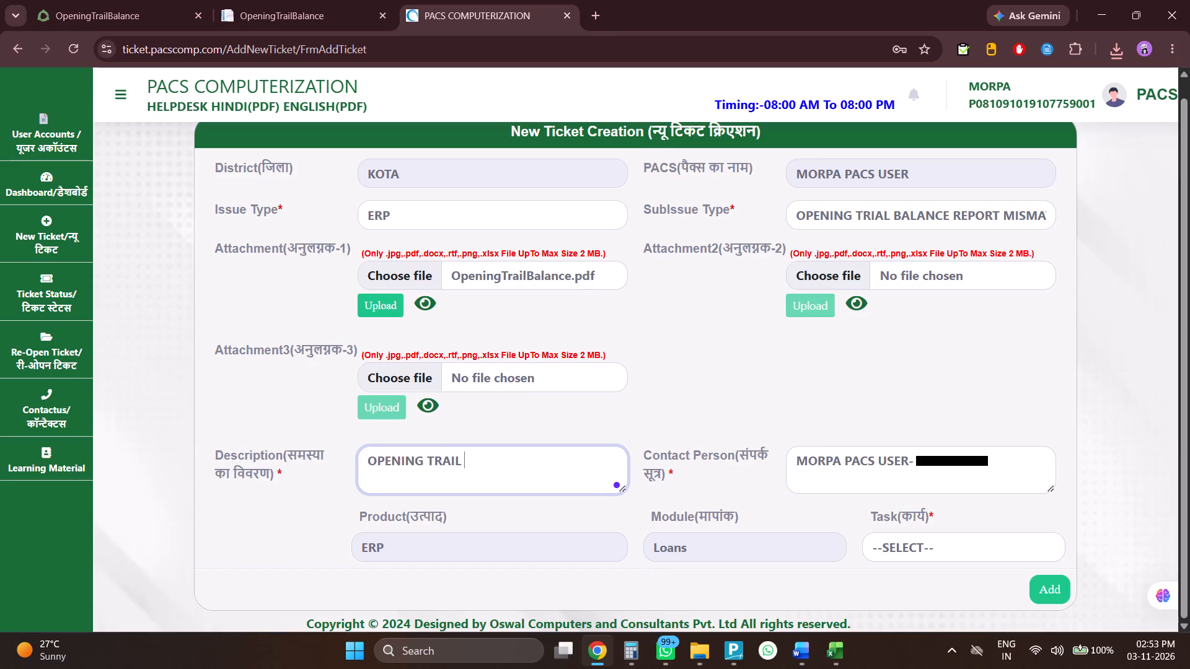
key("BackSpace")
key("BackSpace")
key("BackSpace")
key("BackSpace")
type("ial is not opn")
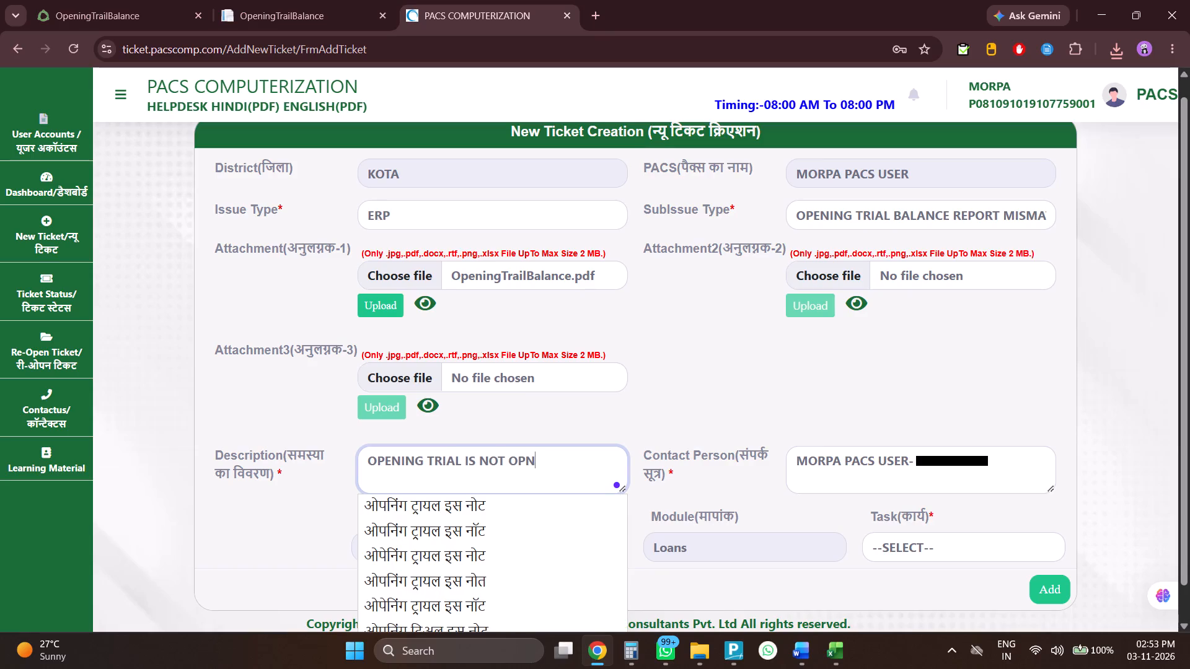
key("BackSpace")
type("ening due to mis")
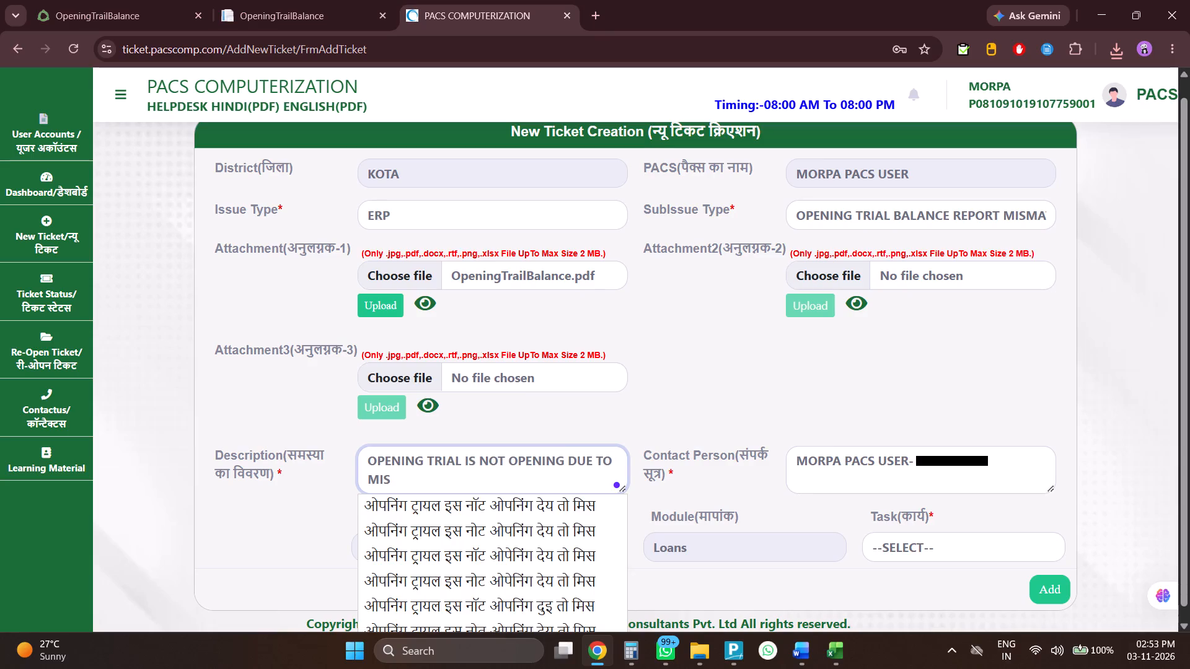
type("match")
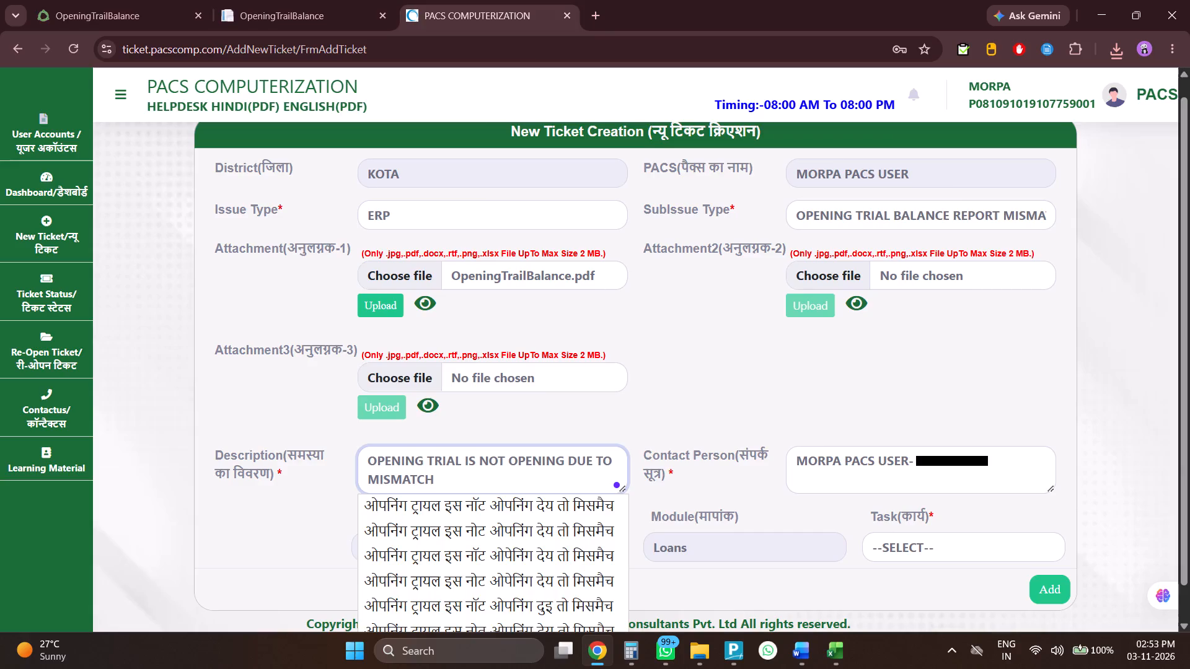
Check the opening trial balance report and extend the ticket description with "IN DEBIT AND CREDIT DETAILS.".
left_click(265, 0)
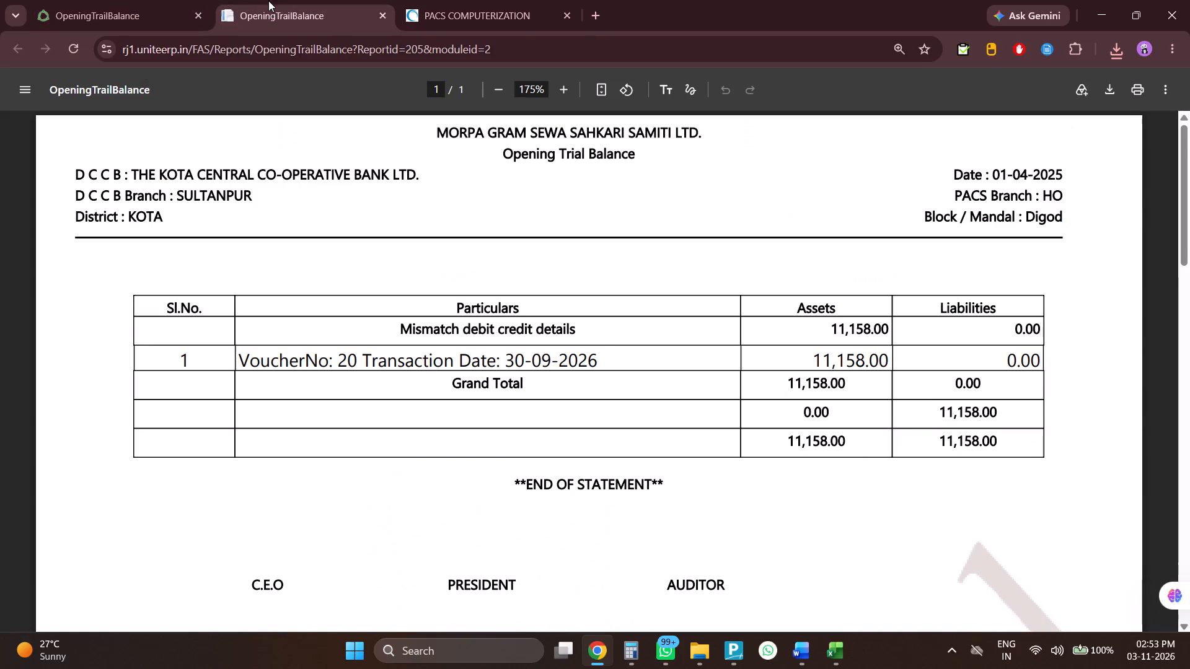
left_click(469, 0)
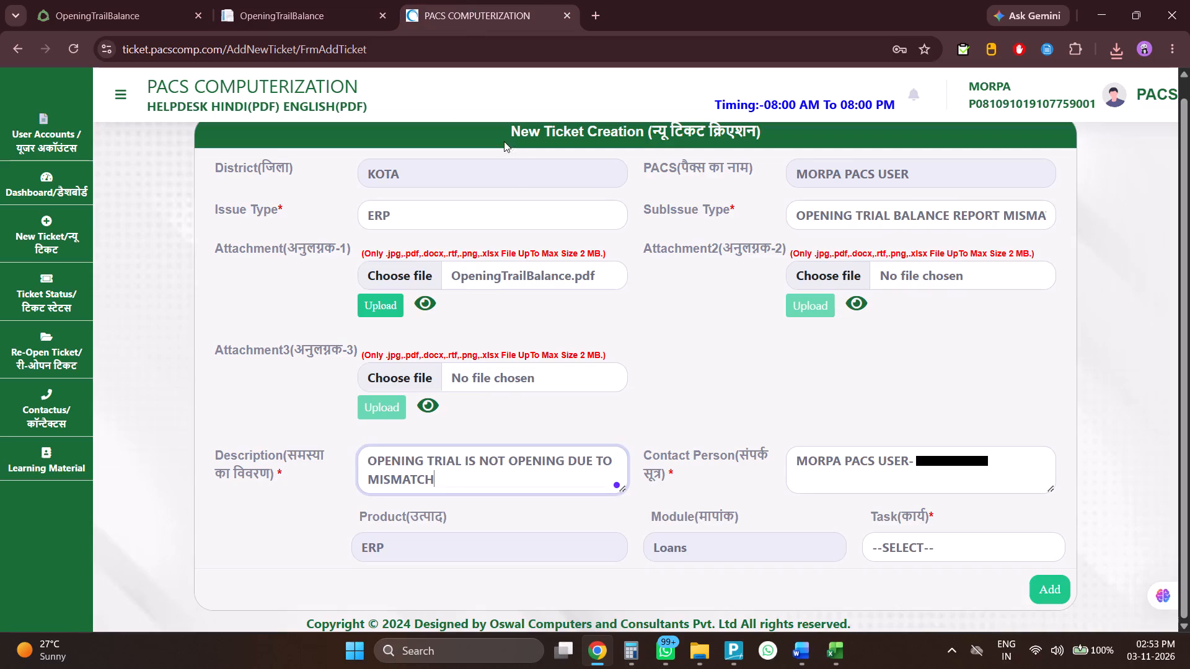
key("space")
type("in debit and credit deatils")
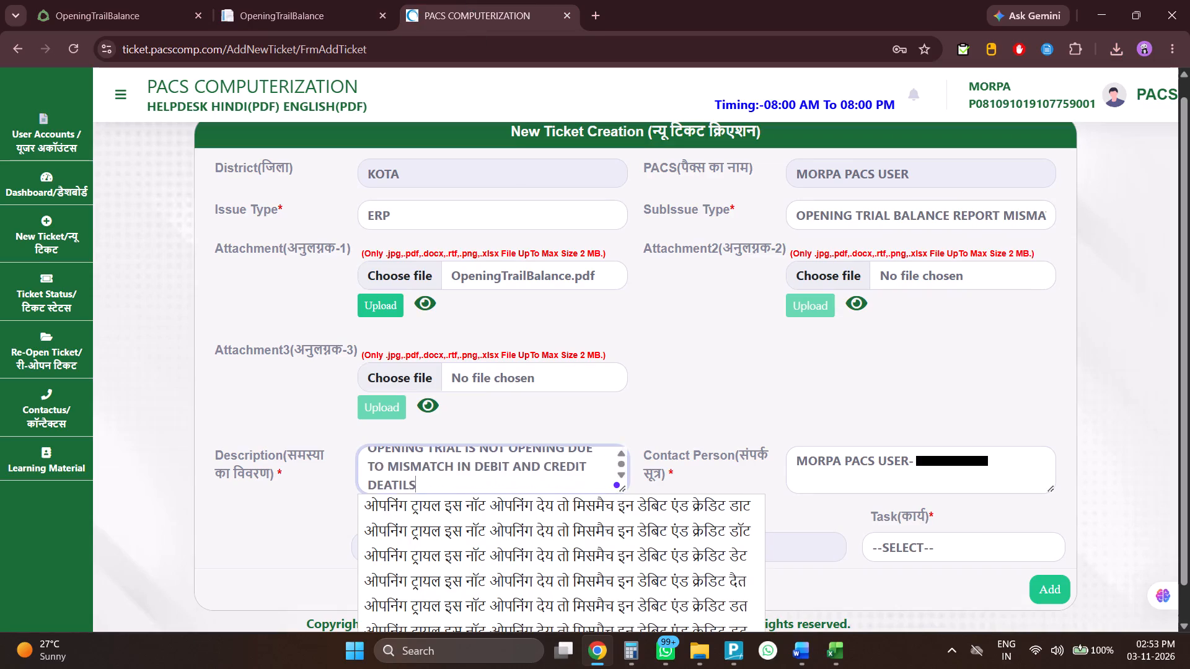
key("BackSpace")
key("BackSpace")
key("BackSpace")
key("BackSpace")
key("BackSpace")
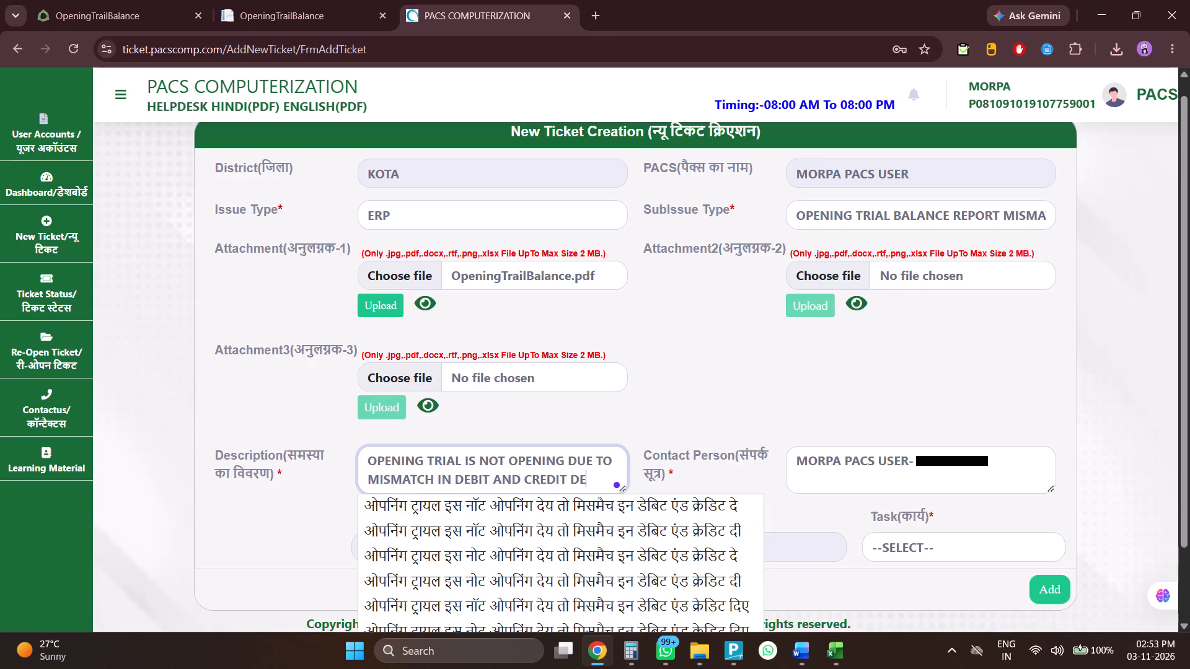
type("tails")
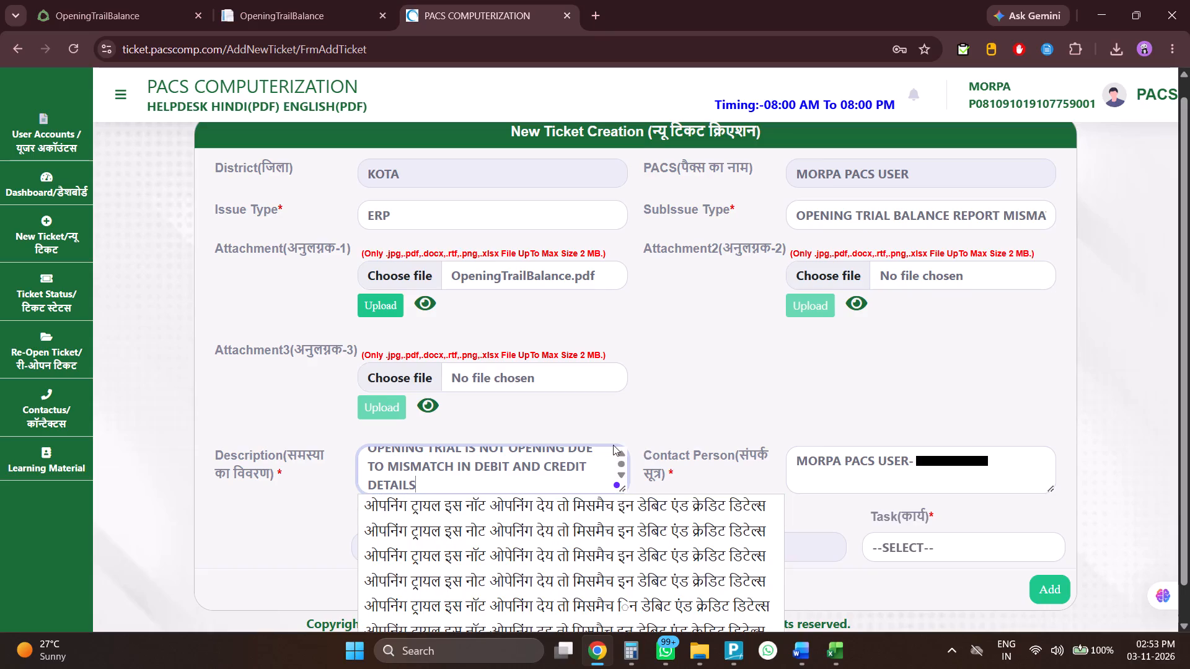
key("space")
key("BackSpace")
type(".")
key("space")
Complete the description with "PLEASE RESOLVE THE ISSUE AS SOON AS POSSIBLE" followed by the society's ERP ID.
type("please s")
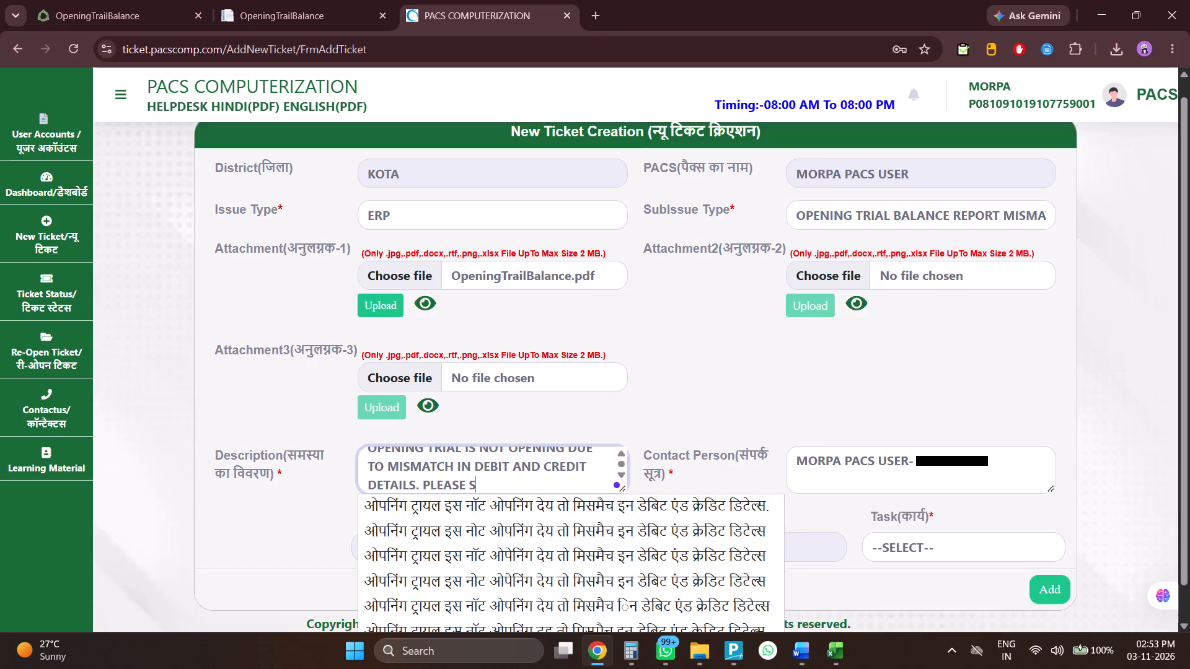
key("BackSpace")
type("resd")
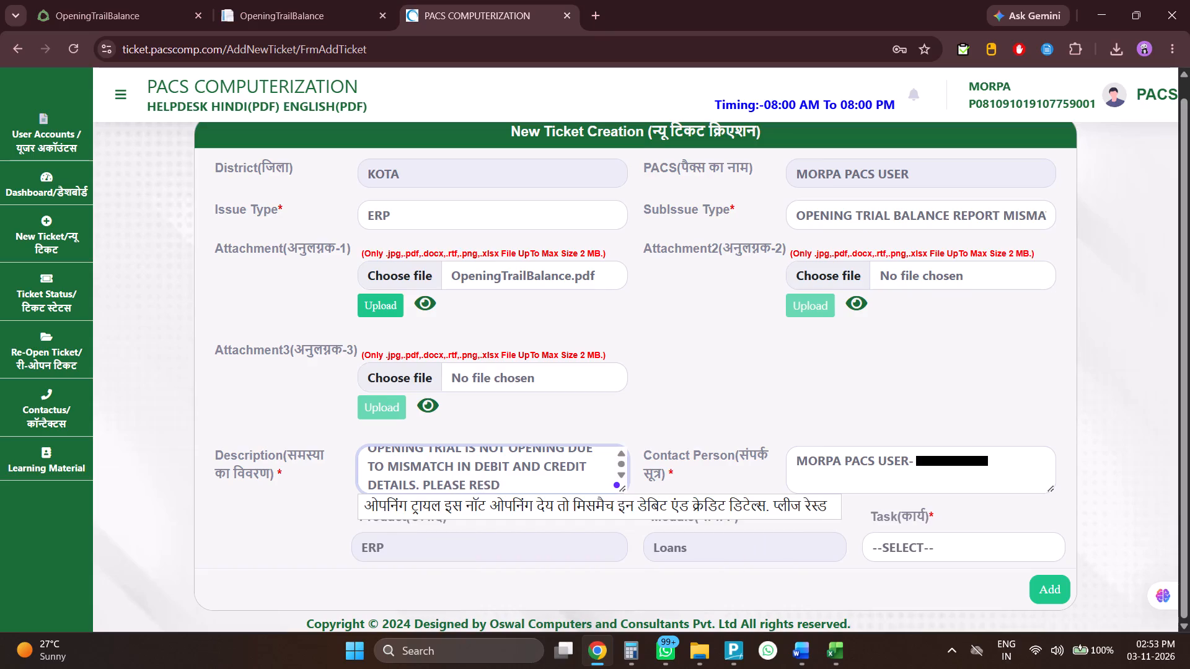
key("BackSpace")
key("BackSpace")
type("solve the iss")
type("ue as asoon as")
key("space")
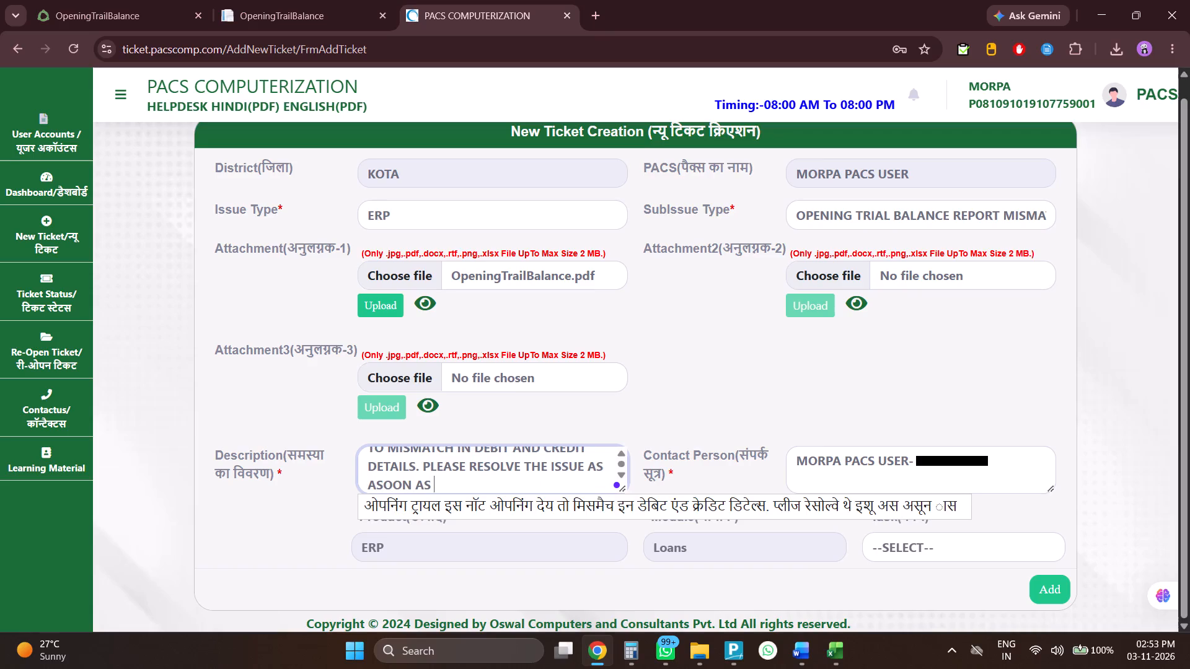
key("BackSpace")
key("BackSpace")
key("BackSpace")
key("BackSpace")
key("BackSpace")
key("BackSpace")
Finish the request sentence in the ticket description with "AS SOON AS POSSIBLE".
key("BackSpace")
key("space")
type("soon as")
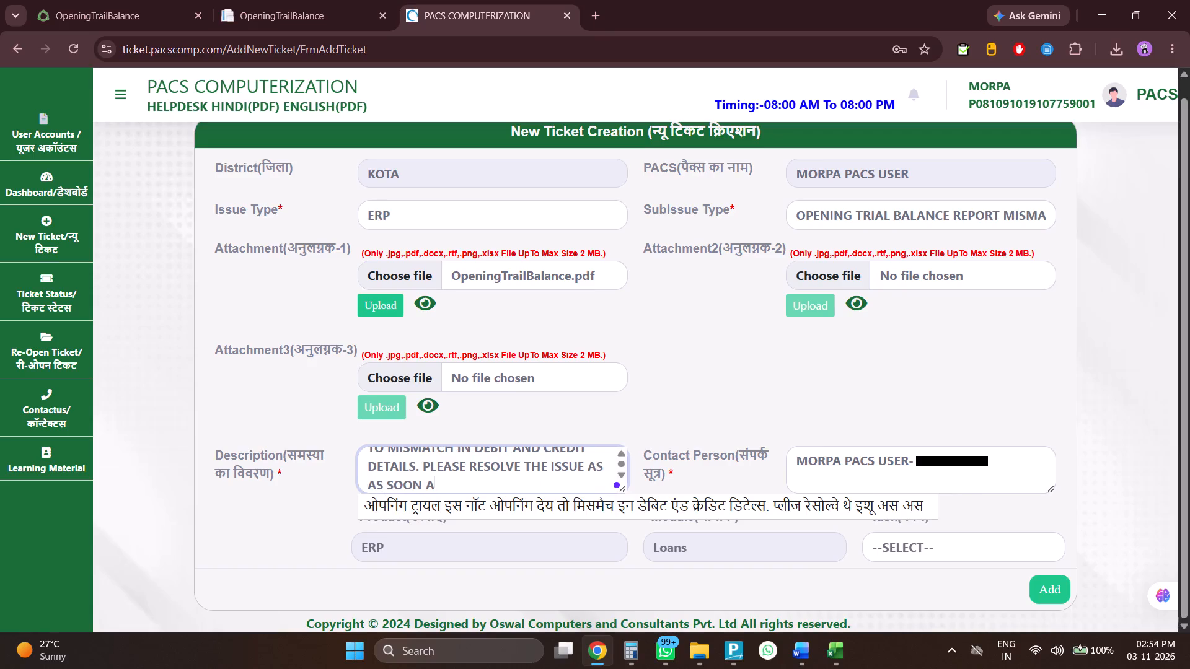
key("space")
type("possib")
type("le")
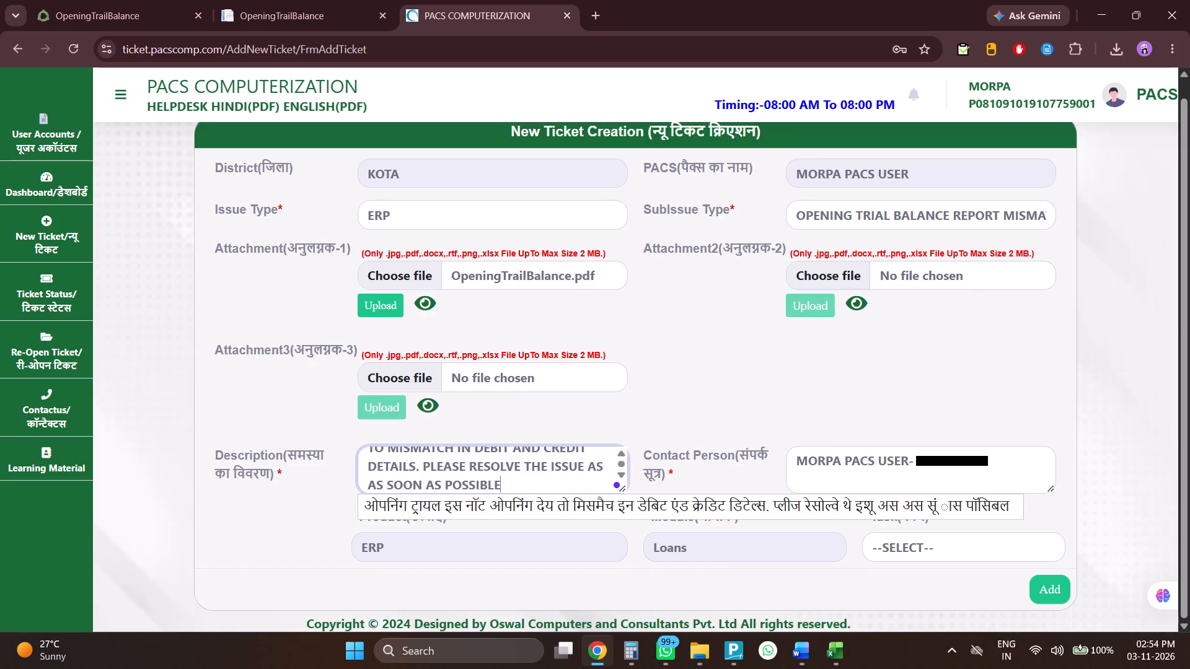
Copy the CEO login ID from the ID PASSWORD Word document to the end of the ticket description and review the text.
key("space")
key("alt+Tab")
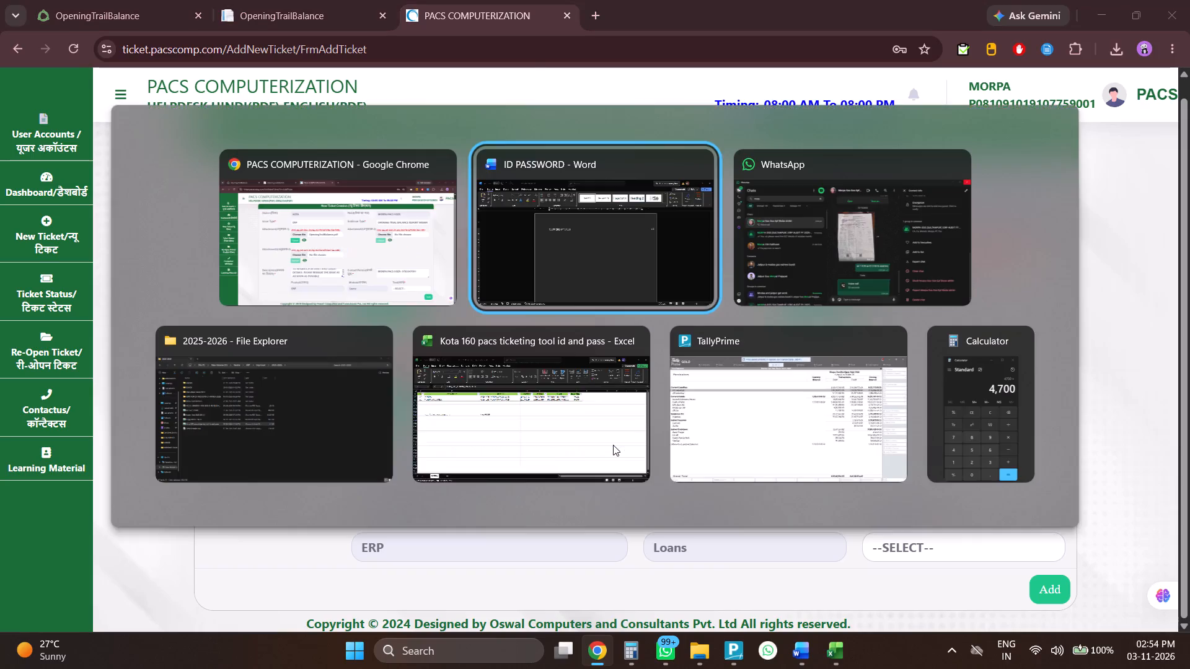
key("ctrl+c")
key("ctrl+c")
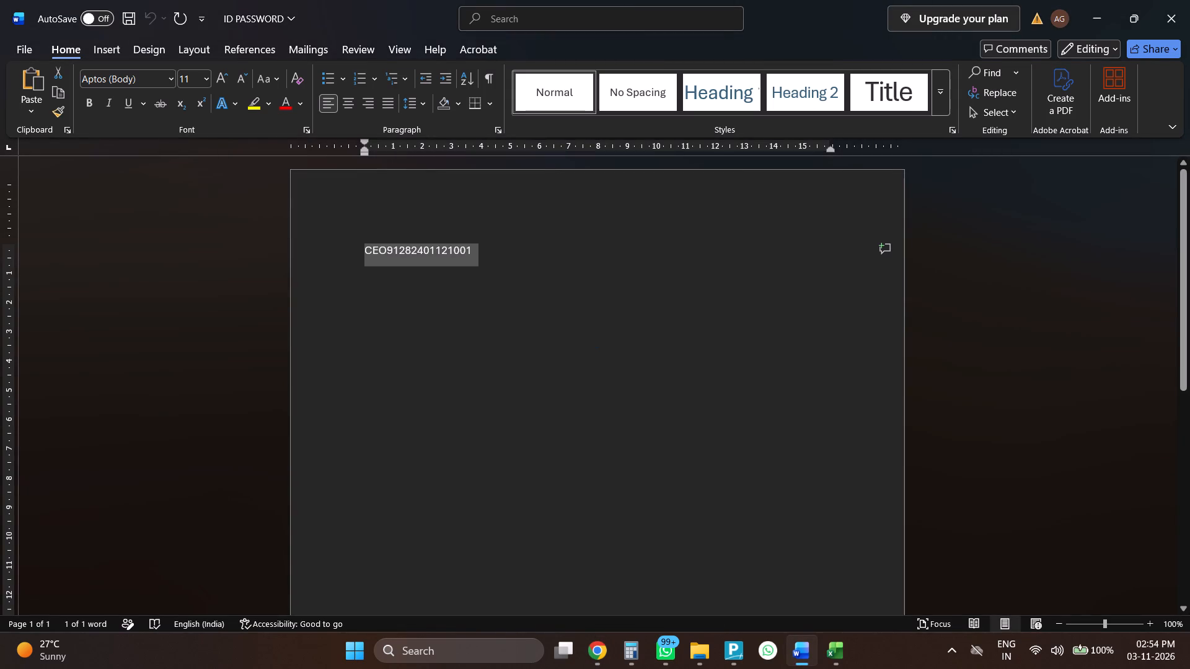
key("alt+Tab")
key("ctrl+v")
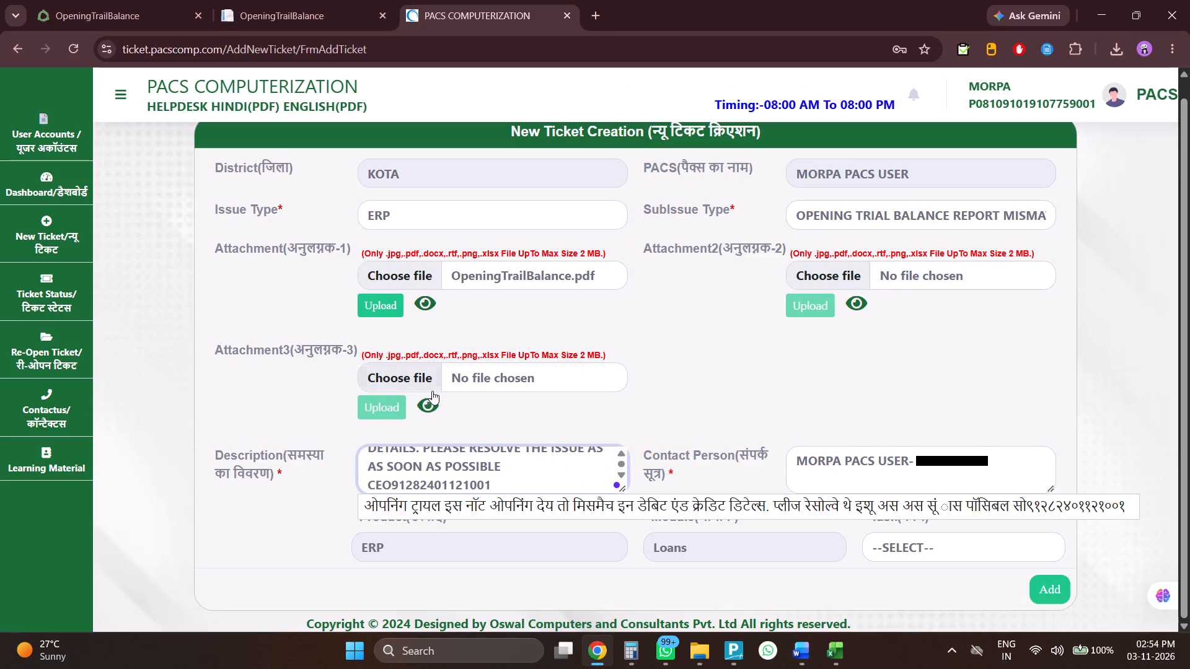
scroll(543, 492, "up", 3)
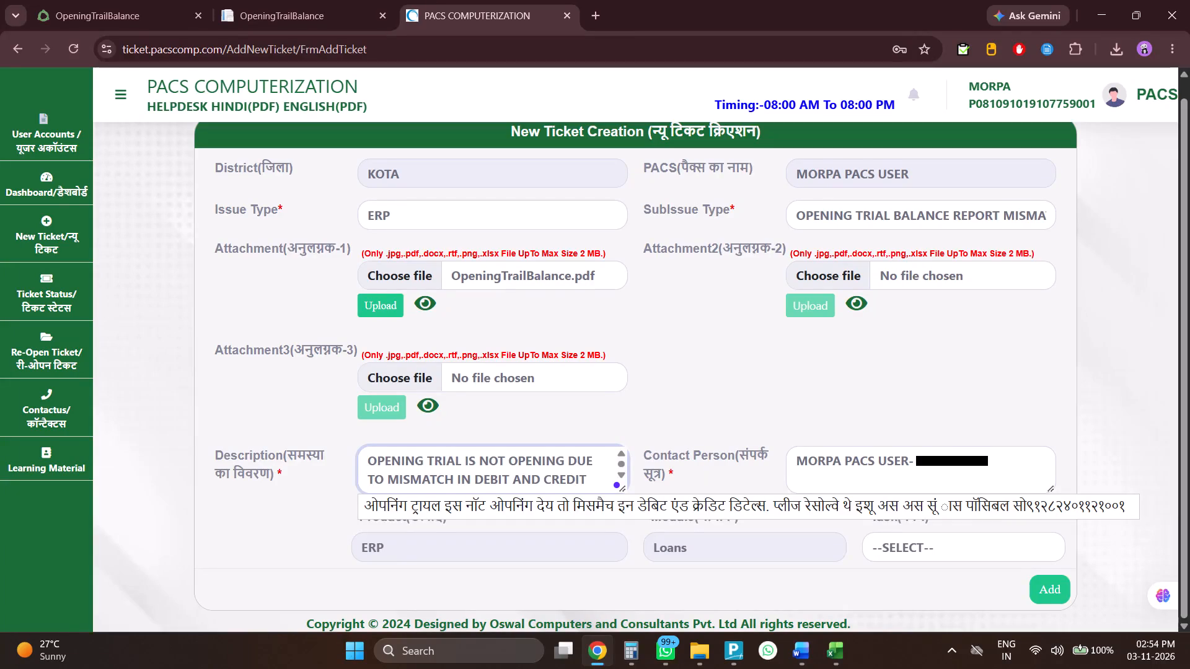
scroll(501, 472, "down", 1)
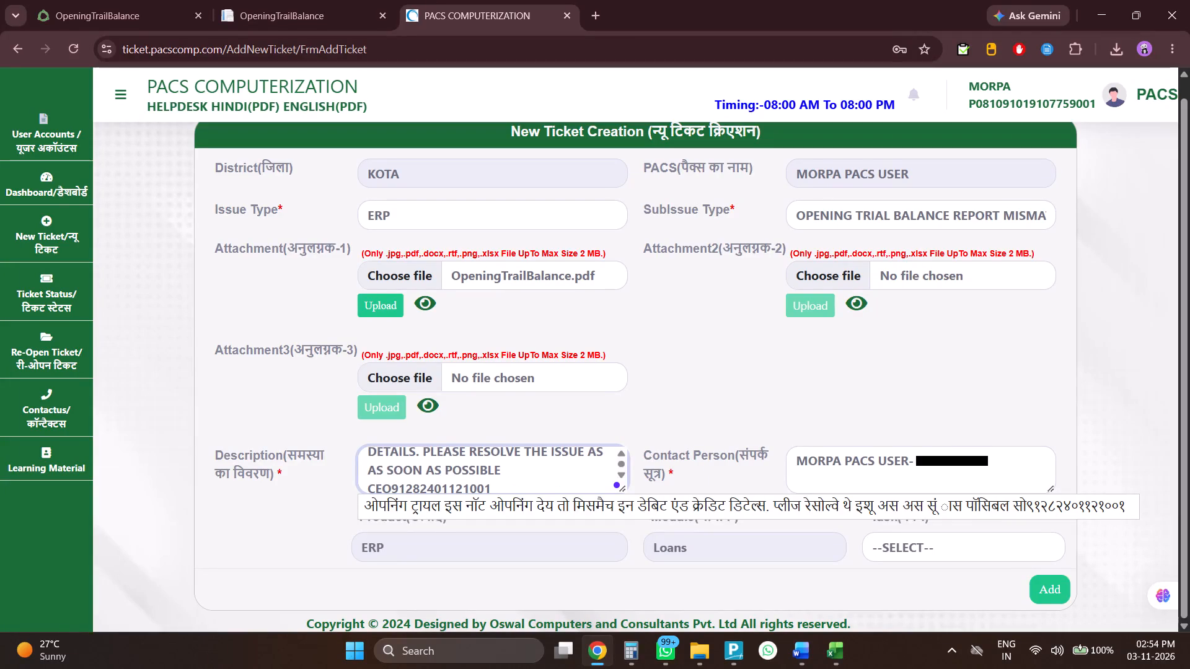
scroll(539, 457, "down", 1)
scroll(539, 457, "up", 1)
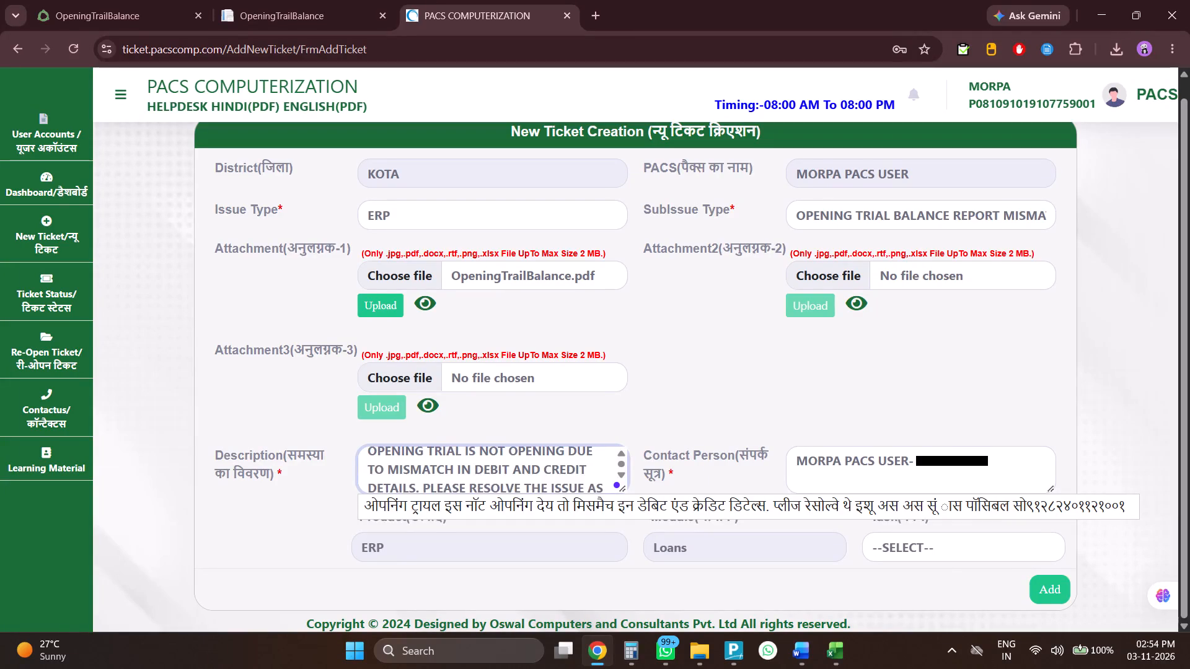
scroll(539, 457, "down", 4)
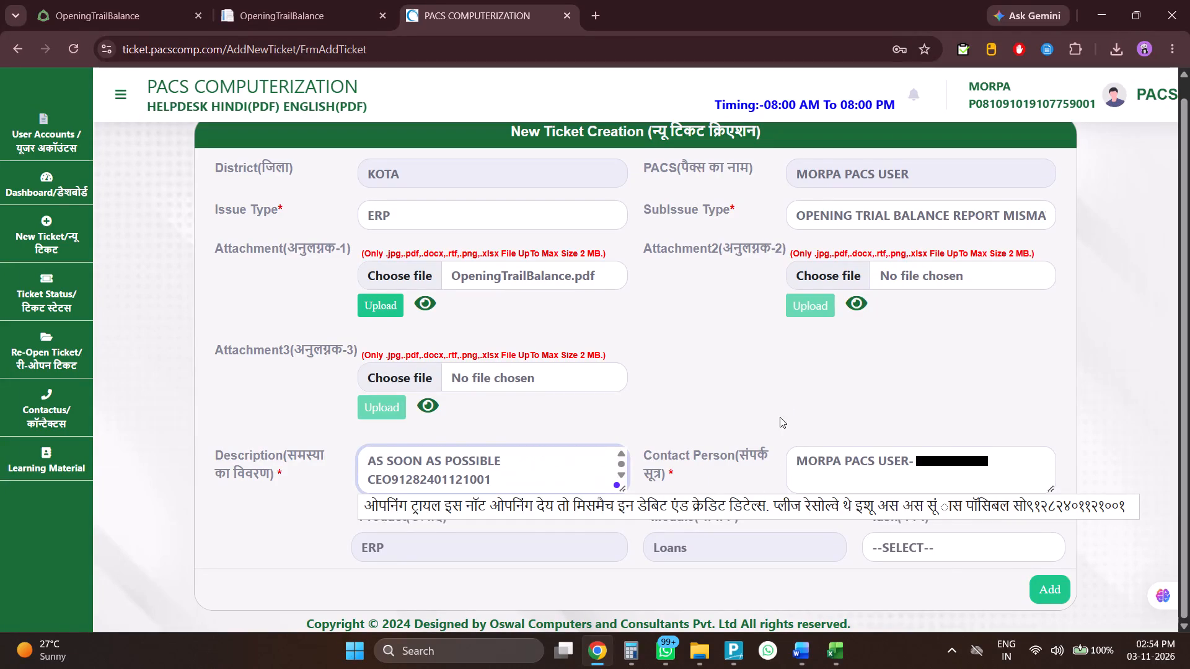
left_click(783, 404)
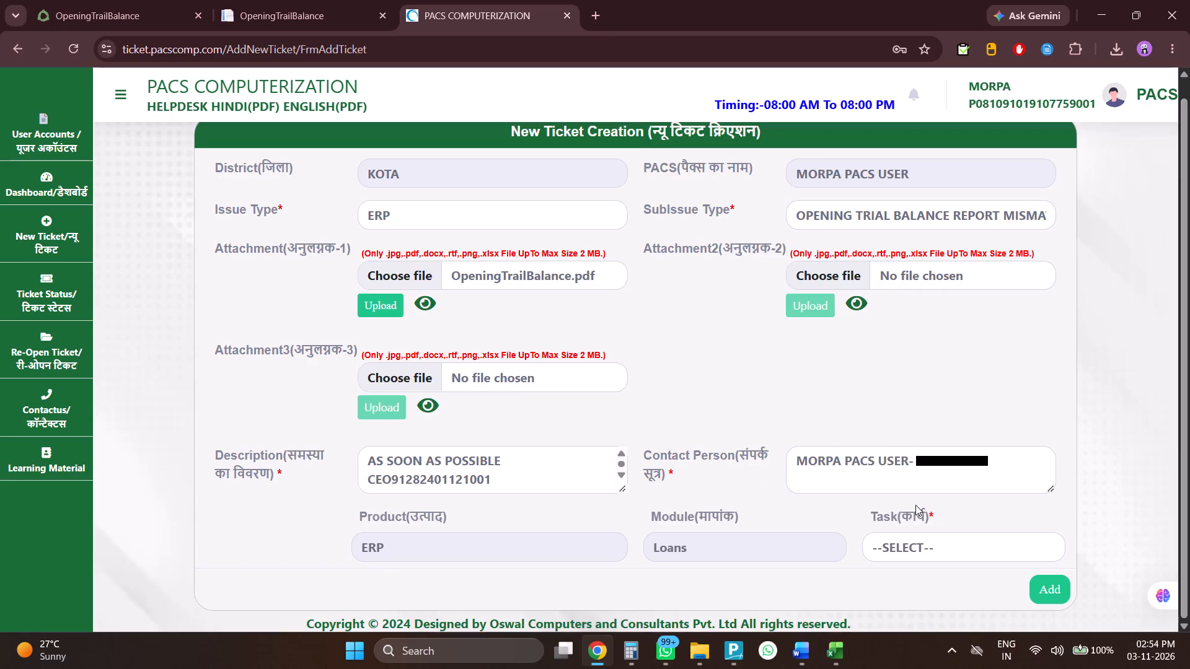
Open the Task choices for the ticket's Loans module.
scroll(809, 490, "down", 3)
left_click(904, 548)
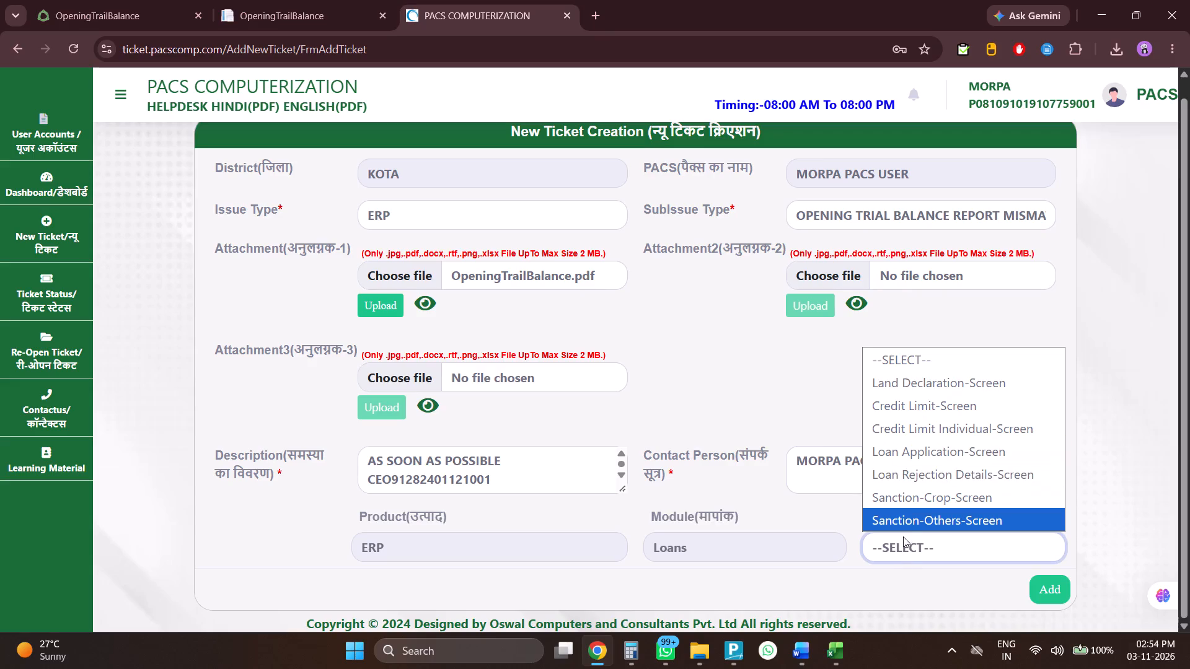
Set the ticket's task to Sanction-Others-Screen, check the completed form and submit the new ticket.
left_click(908, 519)
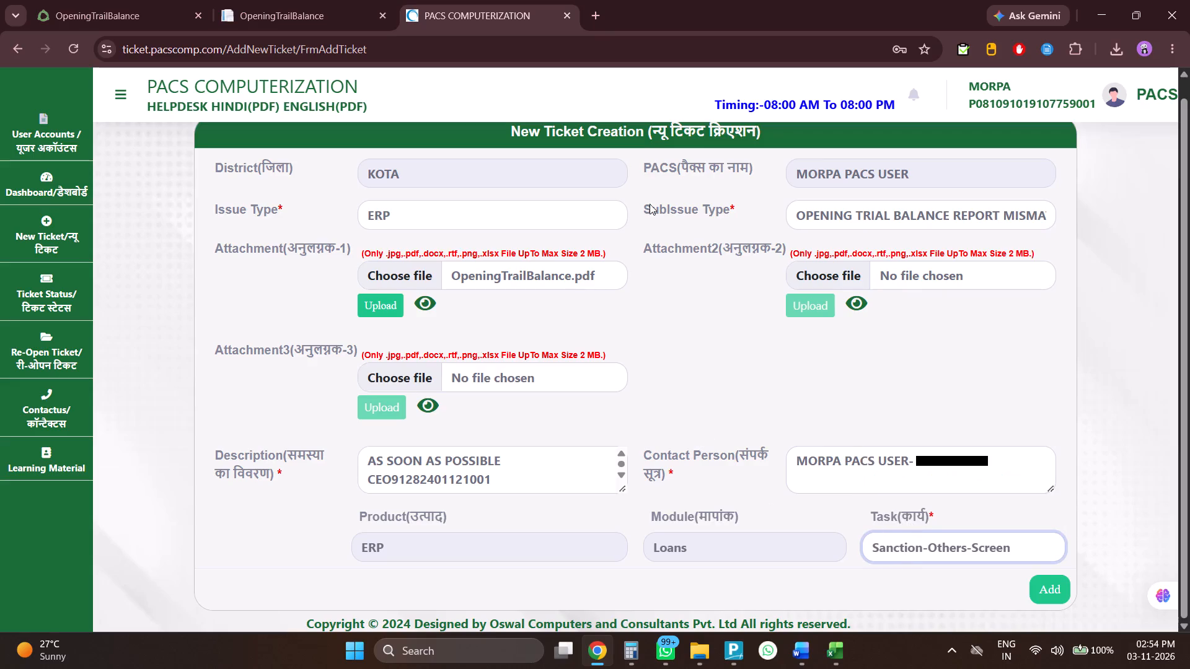
scroll(683, 191, "down", 5)
scroll(751, 460, "down", 8)
scroll(787, 491, "up", 6)
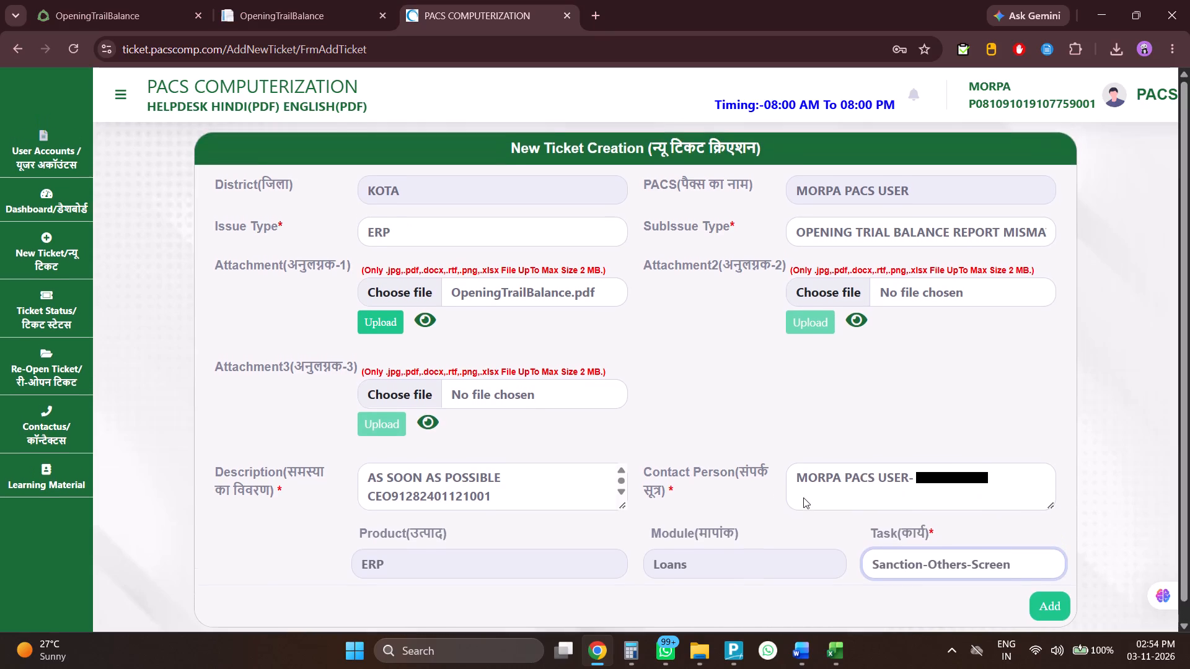
scroll(803, 497, "down", 6)
scroll(803, 497, "up", 6)
left_click(1047, 613)
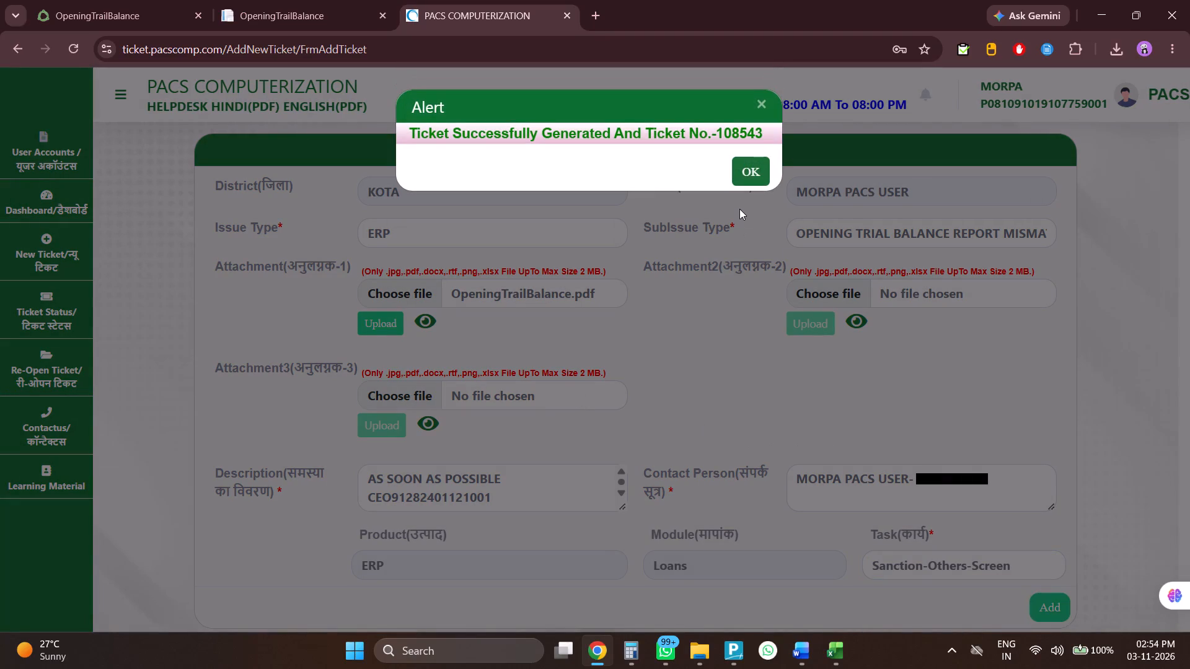
Capture a screenshot of the ticket generation message and switch to another open application.
key("super+Print")
key("alt+Tab")
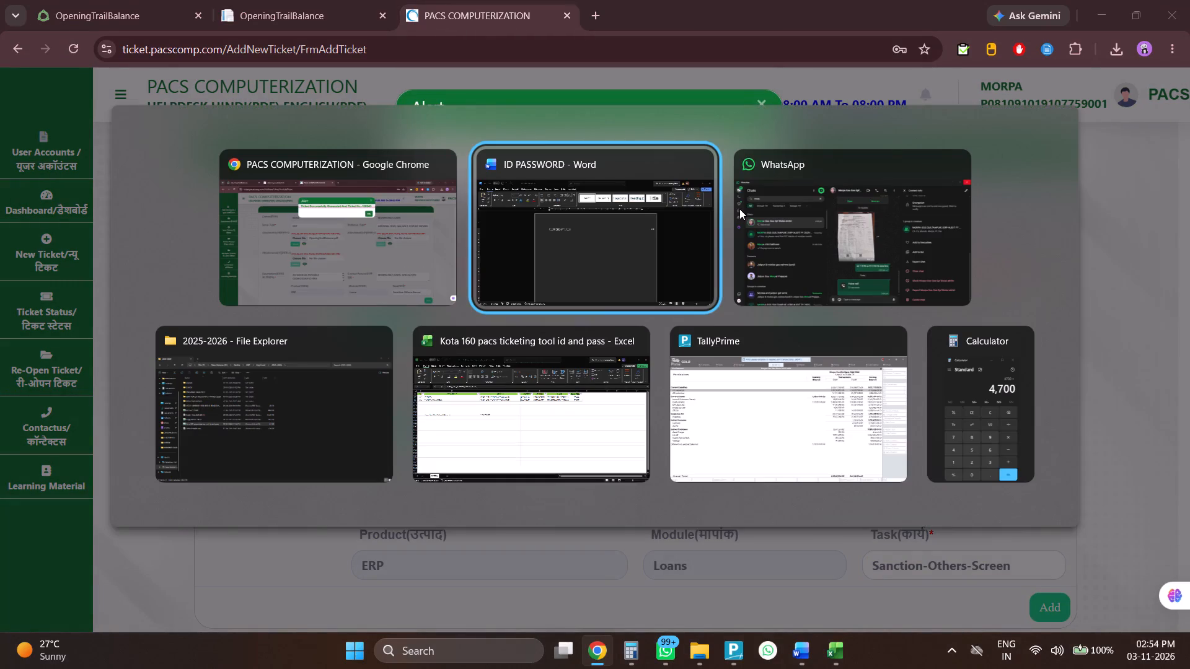
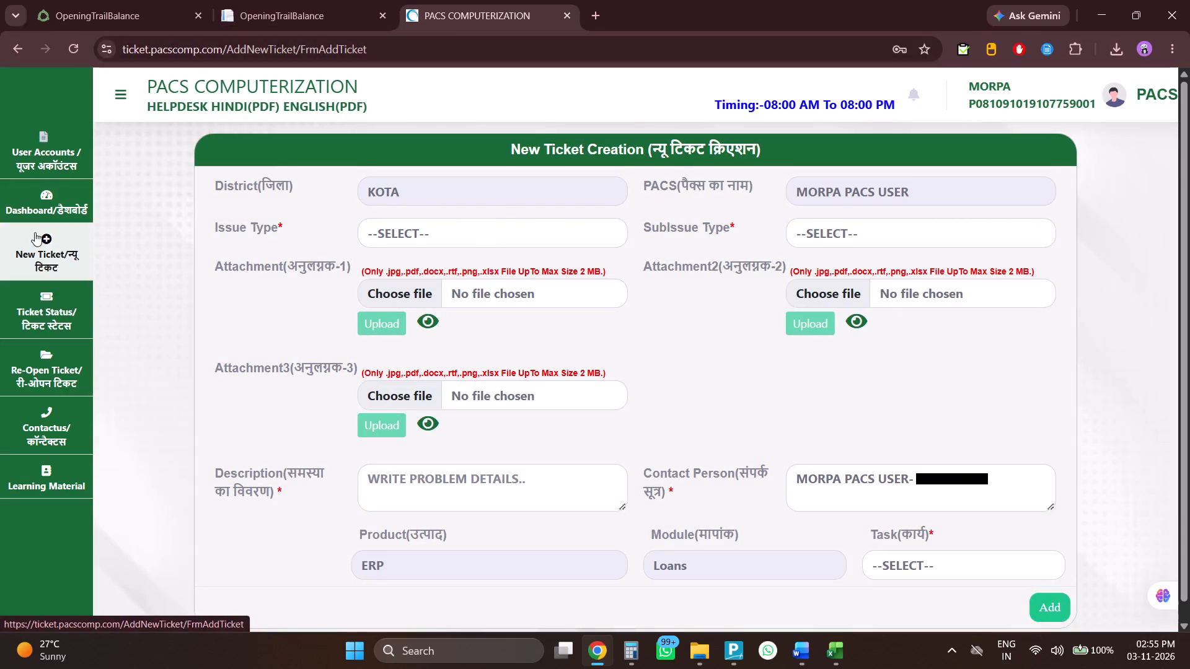
Check the ticket status overview on the helpdesk dashboard and close the helpdesk page.
left_click(34, 195)
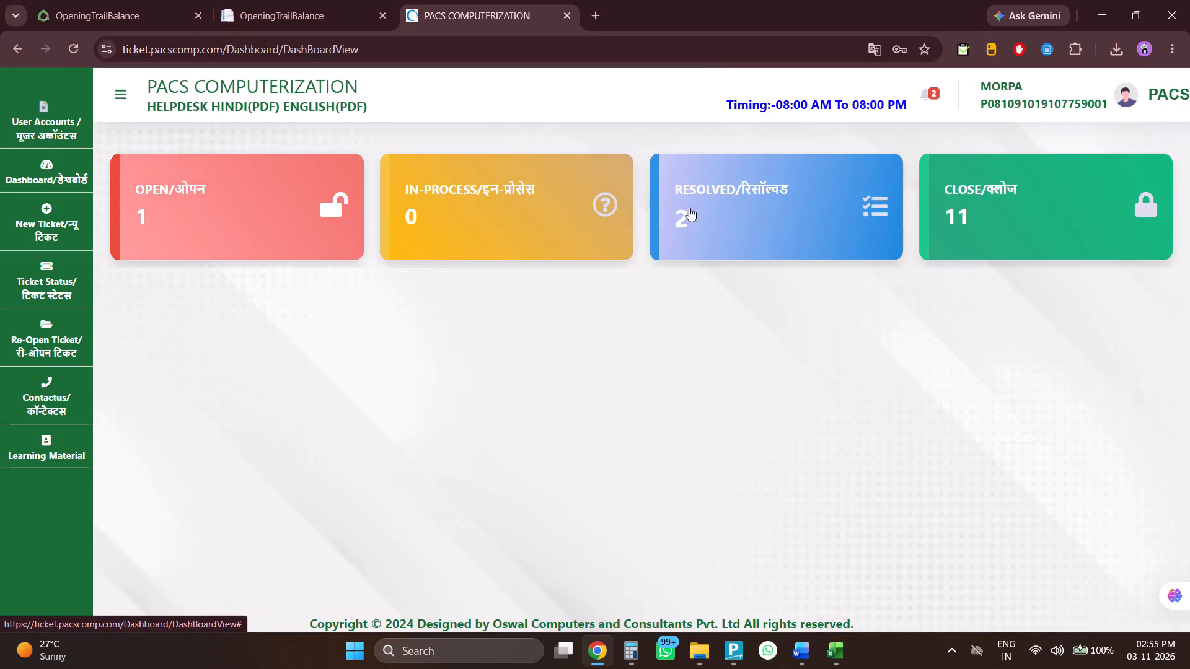
scroll(764, 326, "up", 6)
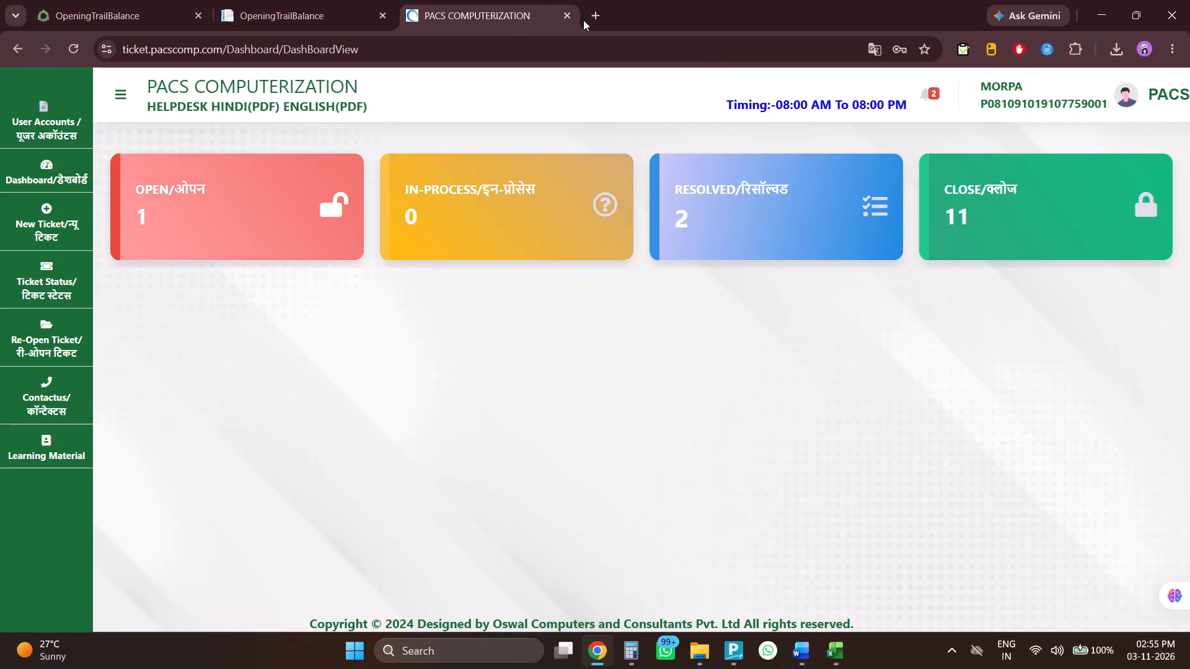
left_click(570, 15)
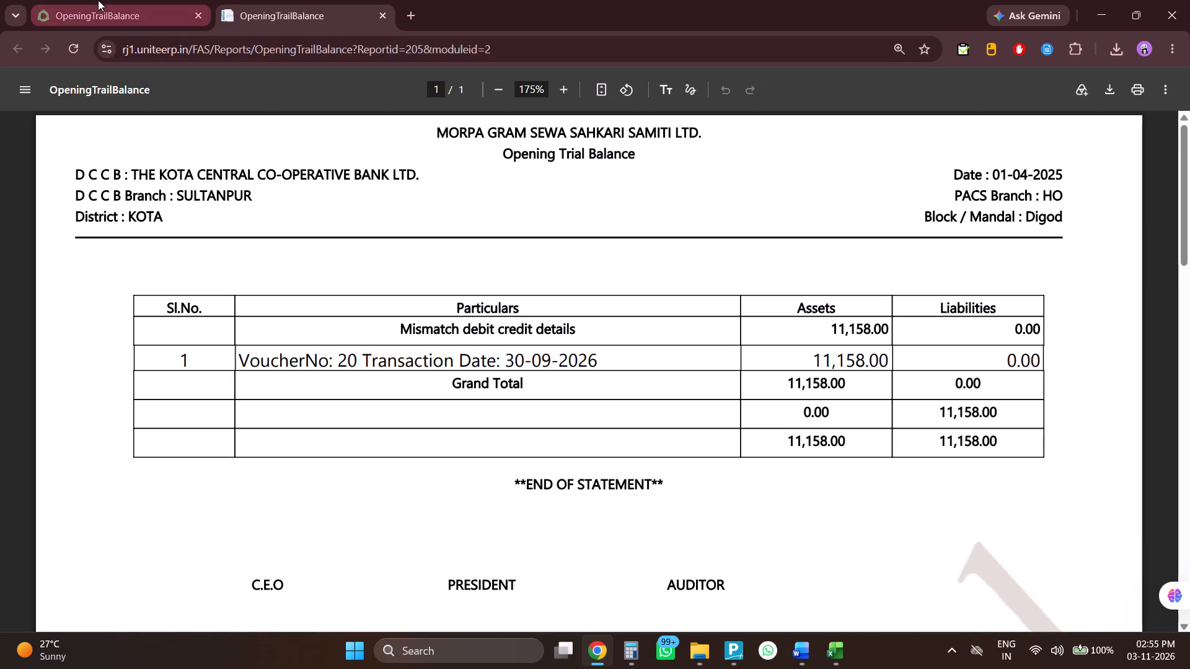
Return to the ERP's Opening Trial Balance report form.
left_click(98, 0)
left_click(583, 384)
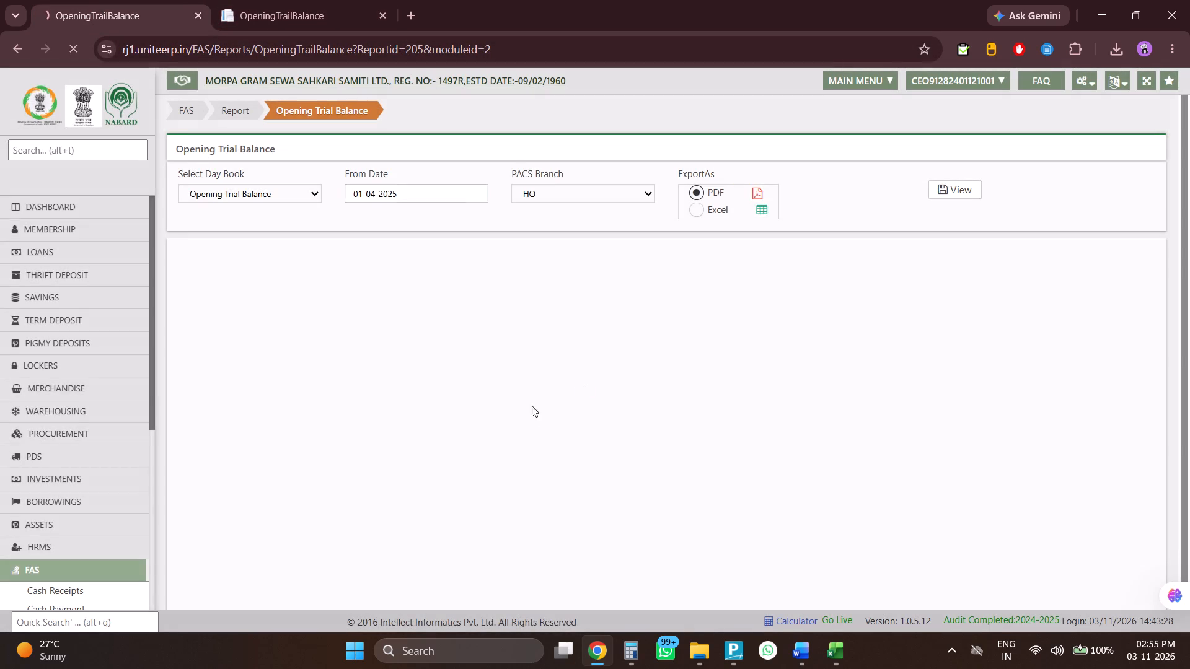